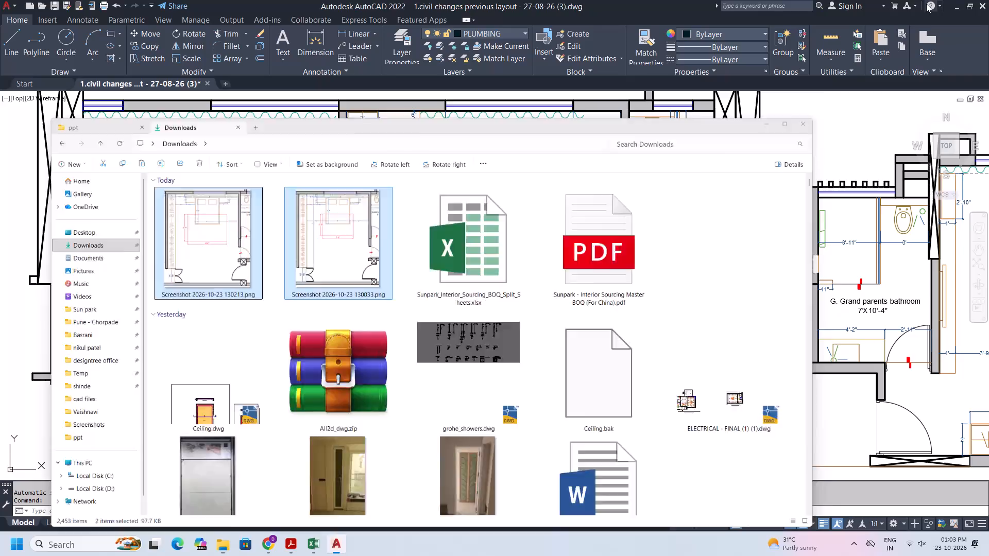
Save the civil changes layout drawing.
scroll(729, 281, down, 1)
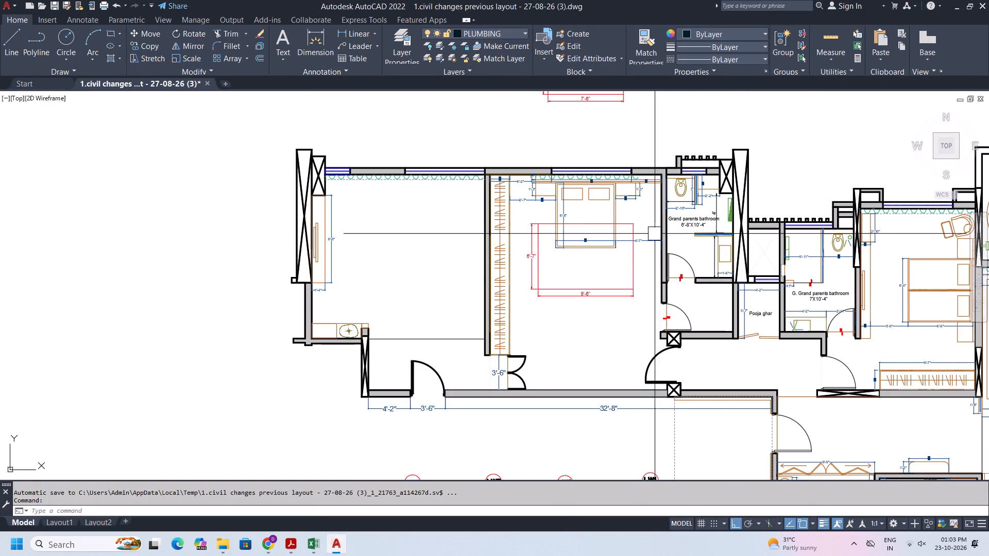
scroll(619, 234, down, 2)
middle_drag(615, 229, 573, 283)
scroll(620, 294, up, 1)
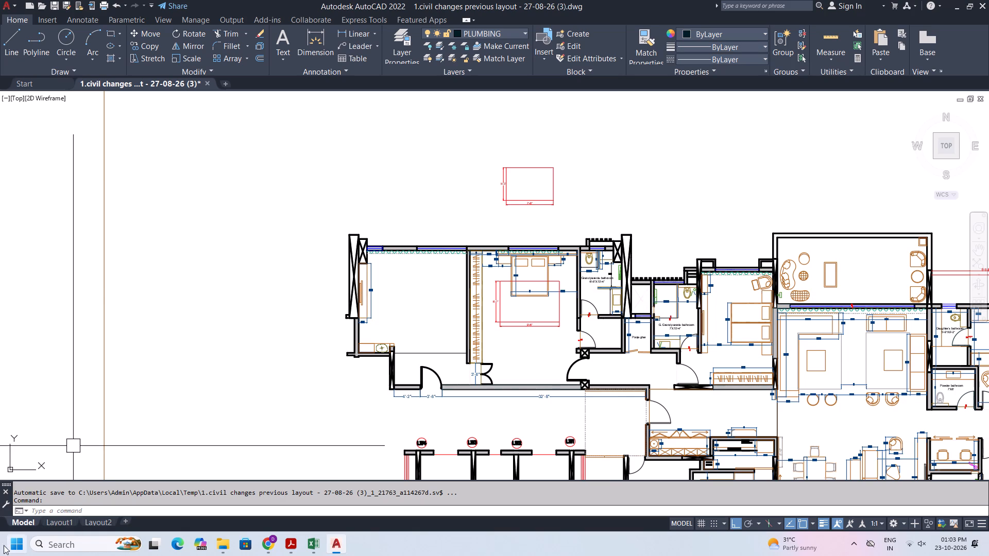
scroll(526, 283, up, 1)
scroll(586, 281, up, 1)
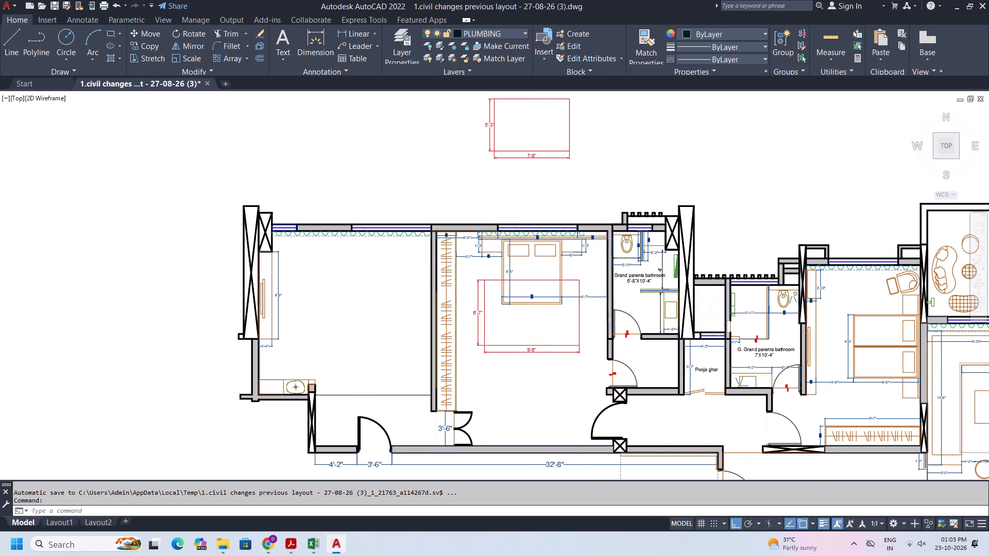
key(ctrl+s)
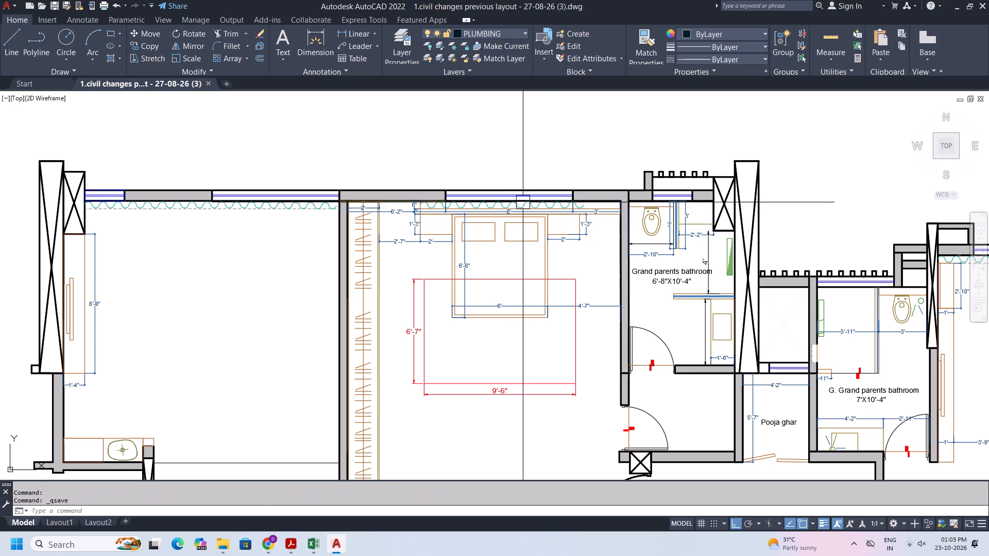
Examine the bed wall, window and curtain dimensions in the bedroom beside the Grand parents bathroom.
scroll(549, 206, up, 2)
click(608, 201)
key(Escape)
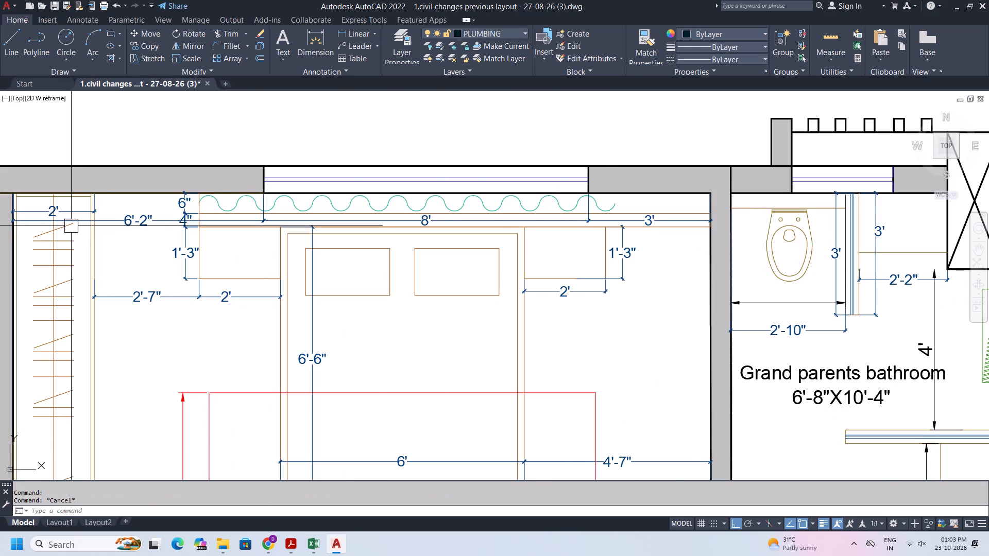
click(204, 244)
key(Escape)
scroll(384, 250, down, 2)
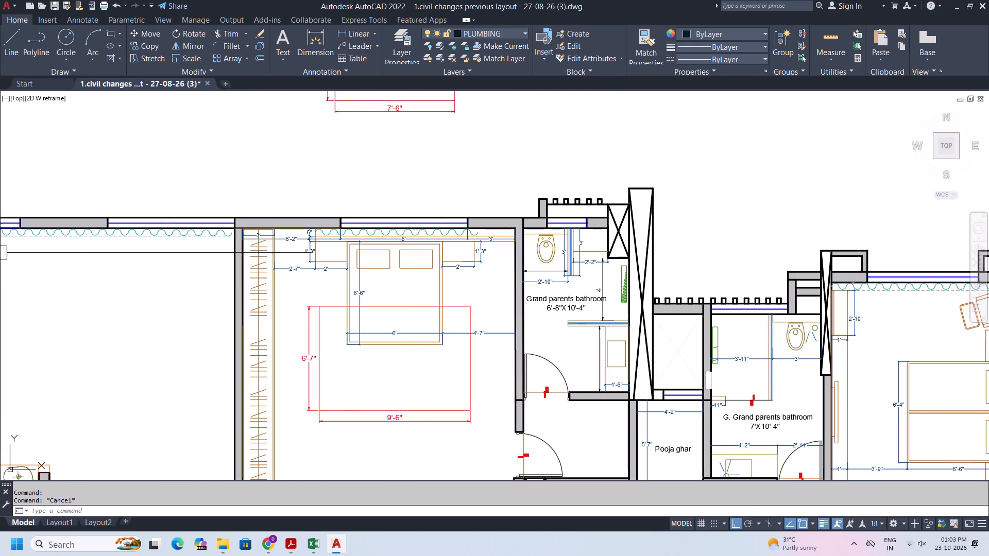
scroll(385, 255, up, 2)
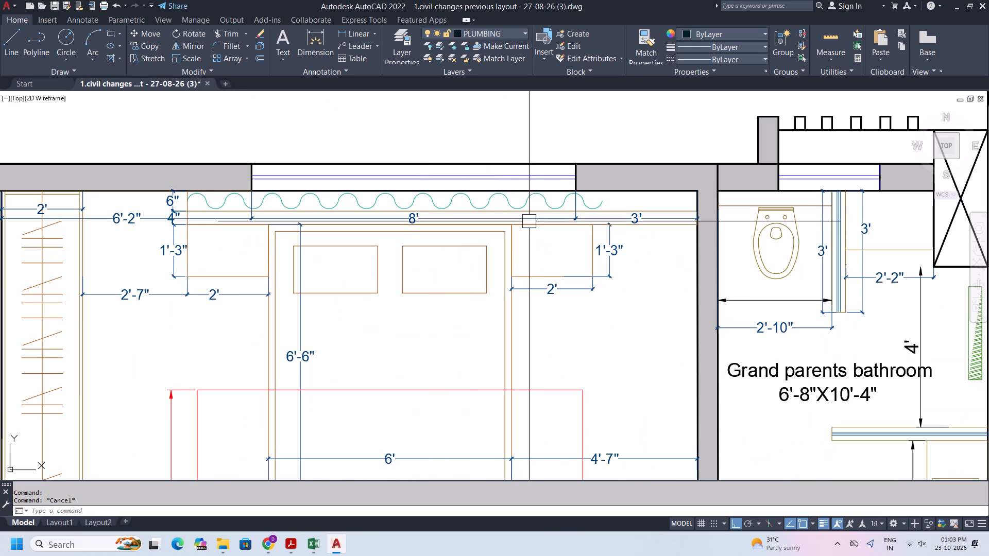
scroll(514, 240, down, 3)
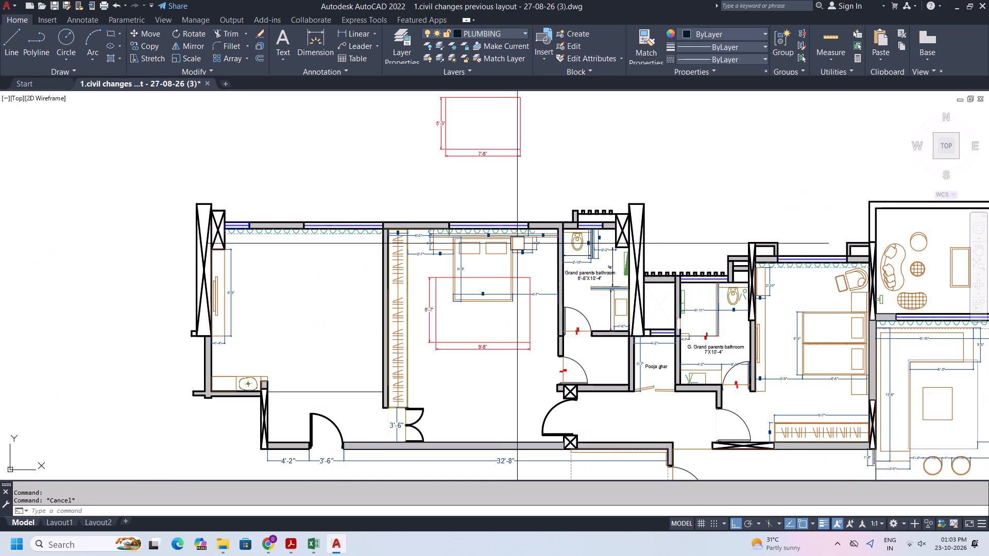
scroll(485, 236, down, 2)
scroll(511, 241, up, 1)
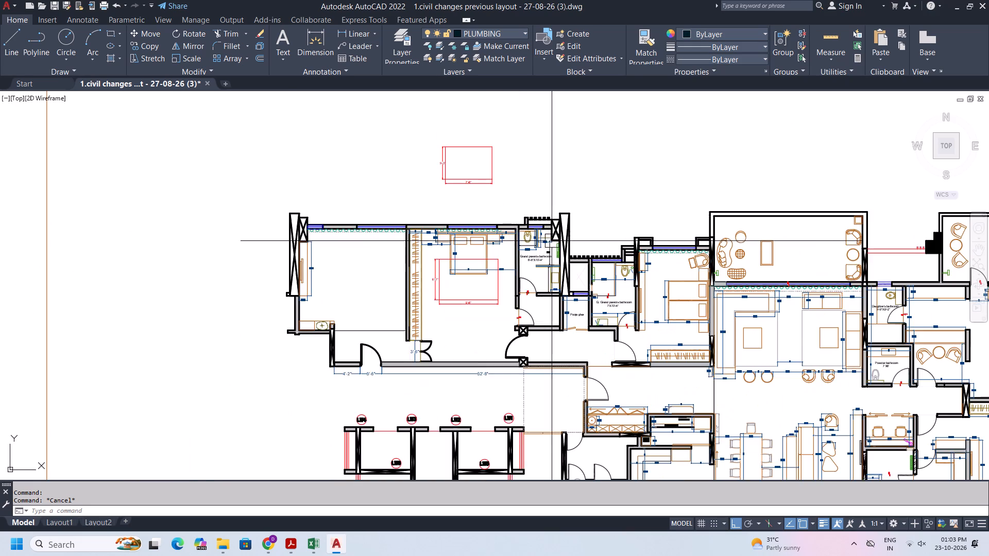
scroll(552, 241, up, 2)
scroll(402, 263, down, 3)
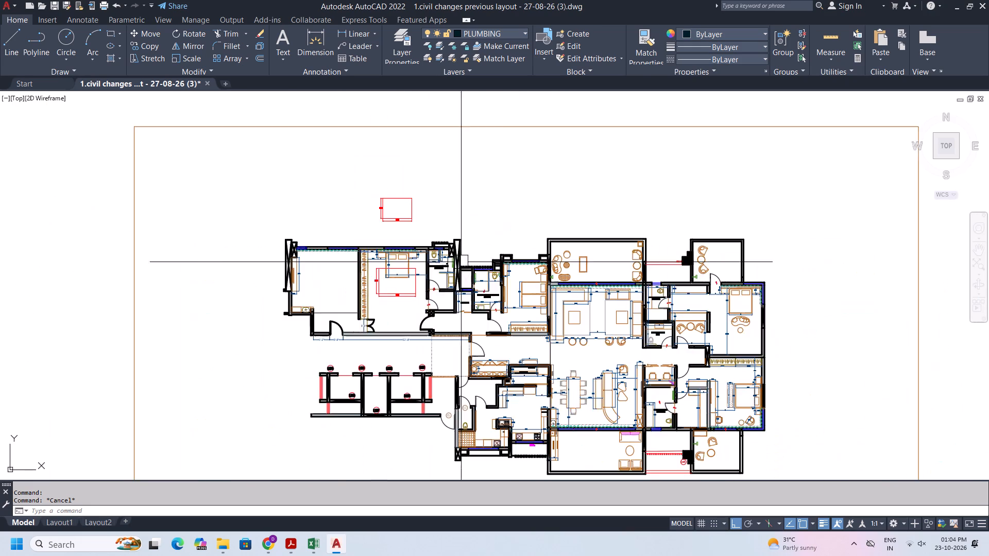
Measure the width of the bedroom window behind the bed in the wall demolition plan with the Dimension command.
scroll(472, 249, down, 4)
scroll(312, 181, up, 3)
scroll(212, 233, up, 1)
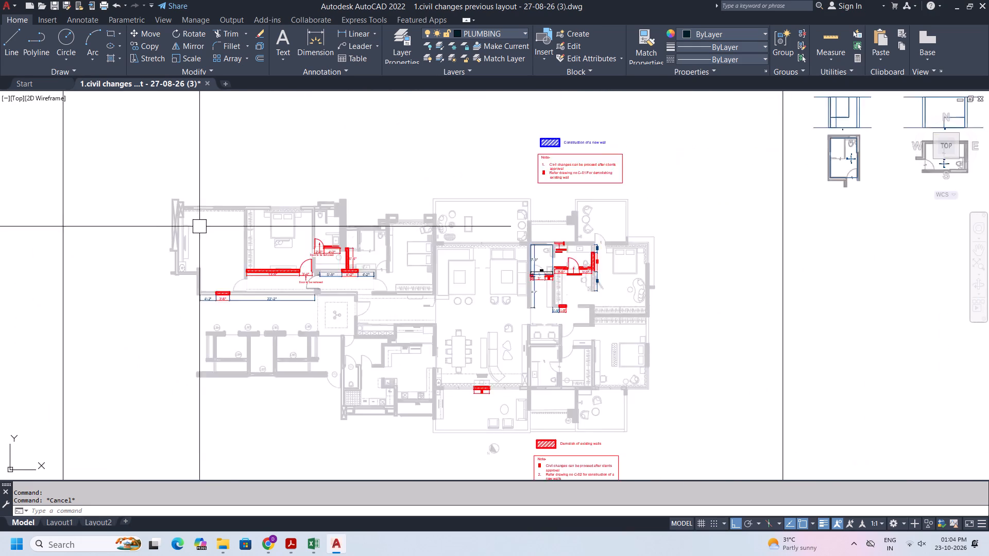
scroll(198, 223, up, 1)
scroll(336, 207, up, 2)
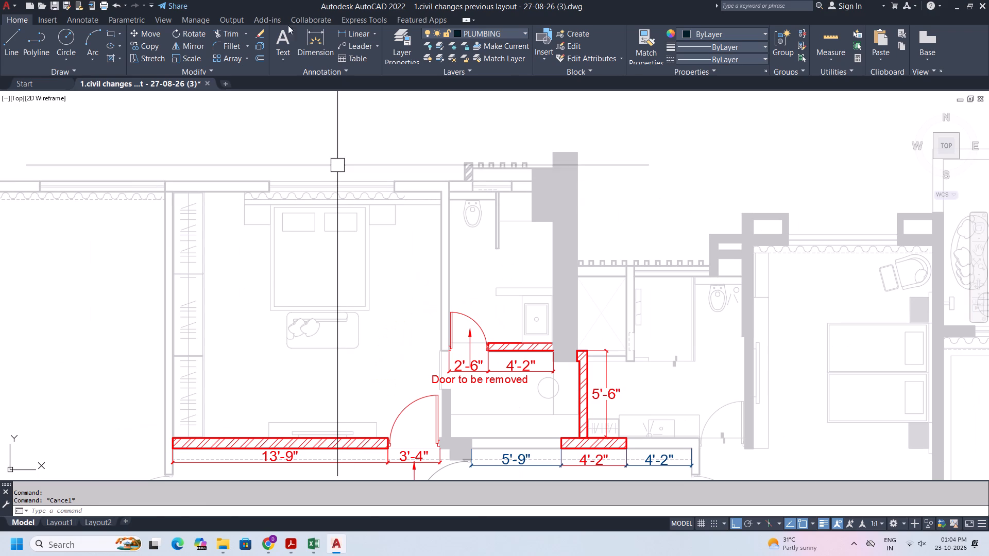
click(315, 37)
click(272, 176)
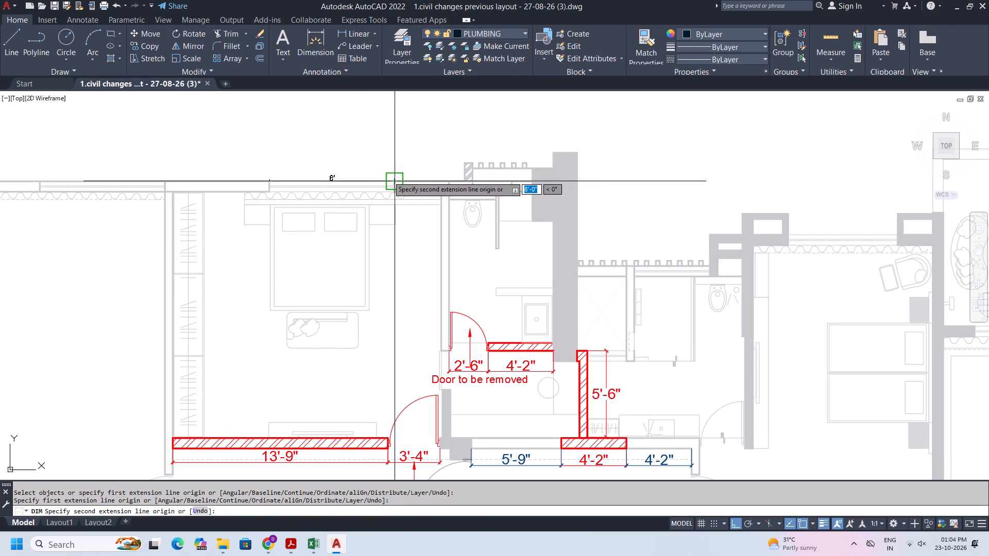
click(388, 176)
key(Escape)
Measure the same bedroom window's width in the new wall construction plan with the Dimension command.
scroll(382, 168, down, 4)
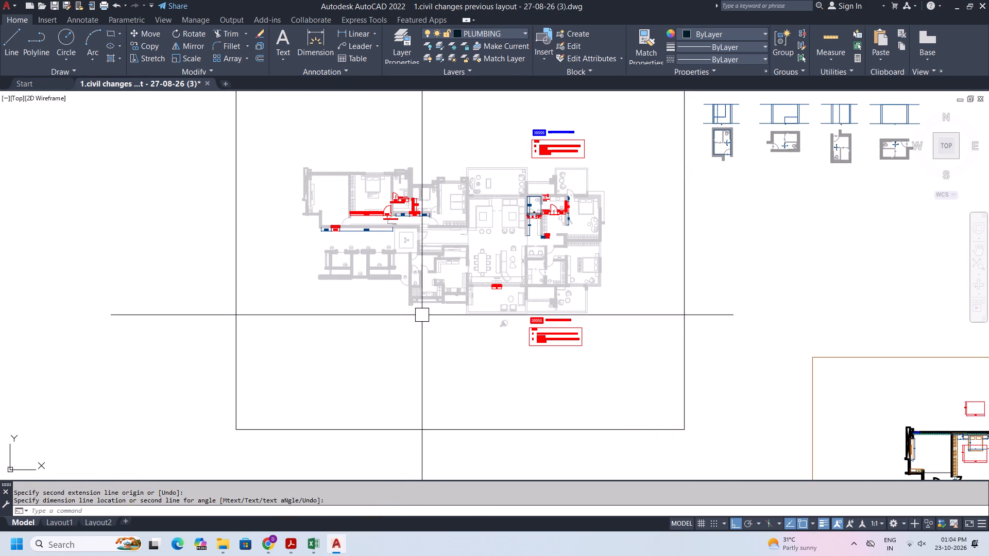
scroll(417, 286, down, 4)
scroll(513, 294, up, 1)
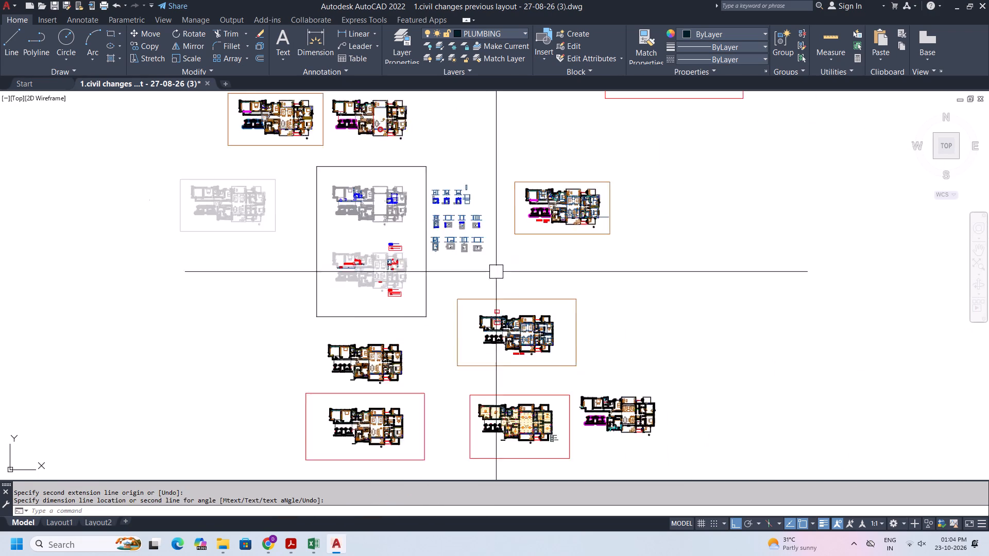
scroll(401, 220, up, 1)
scroll(282, 178, up, 5)
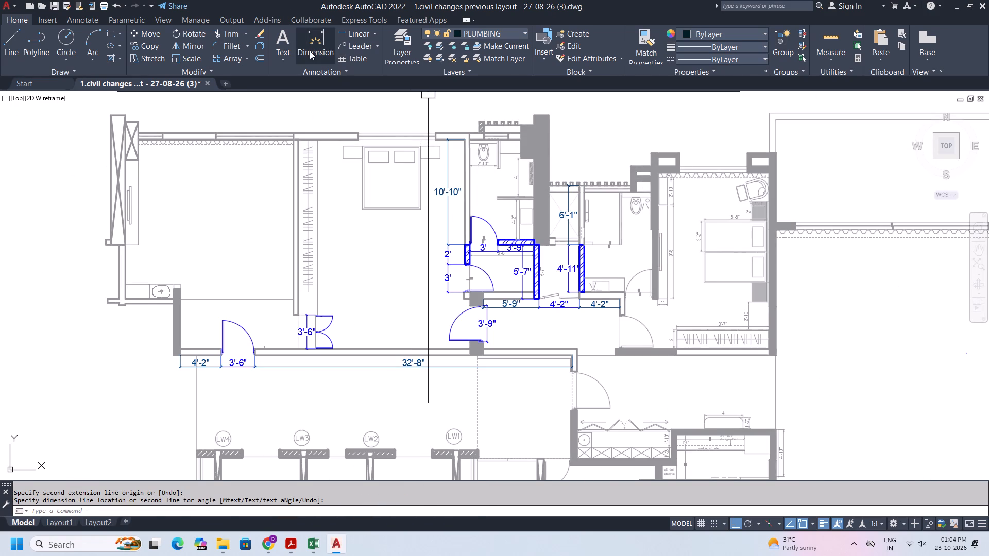
click(310, 50)
scroll(422, 117, up, 1)
click(448, 138)
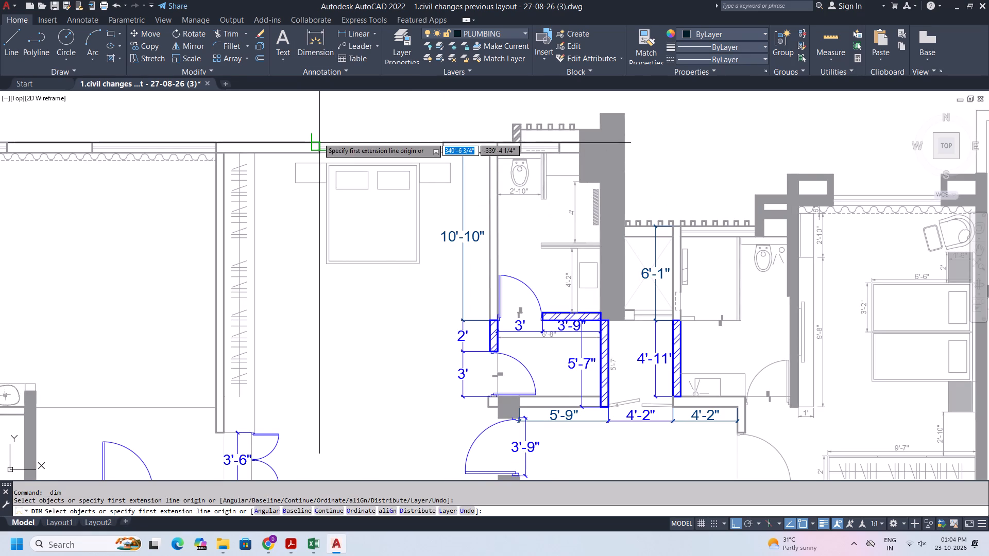
click(318, 137)
click(439, 141)
key(Escape)
key(Escape)
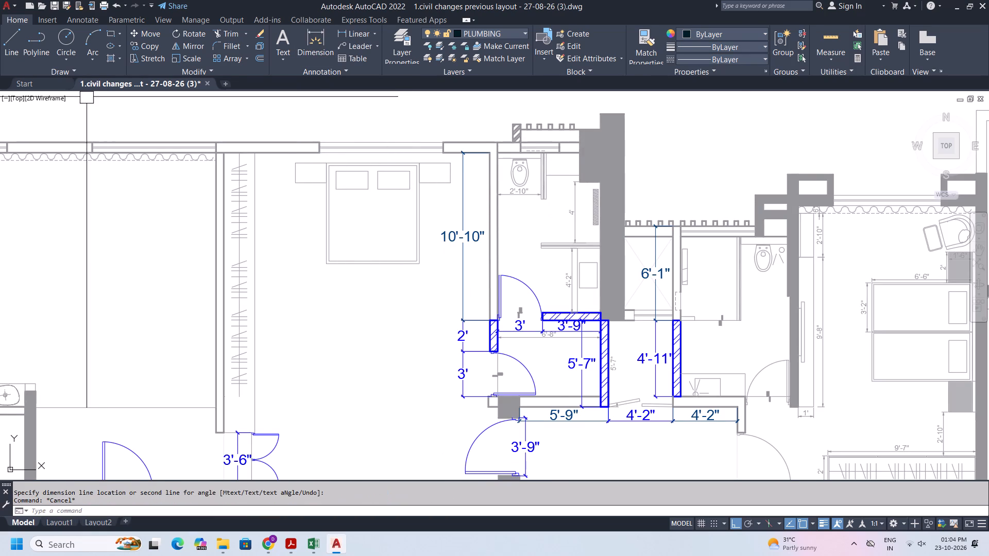
Switch to the Sunpark interior sourcing BOQ workbook in Excel and review its Accessories and Upholstery sheets.
scroll(135, 105, down, 2)
click(322, 536)
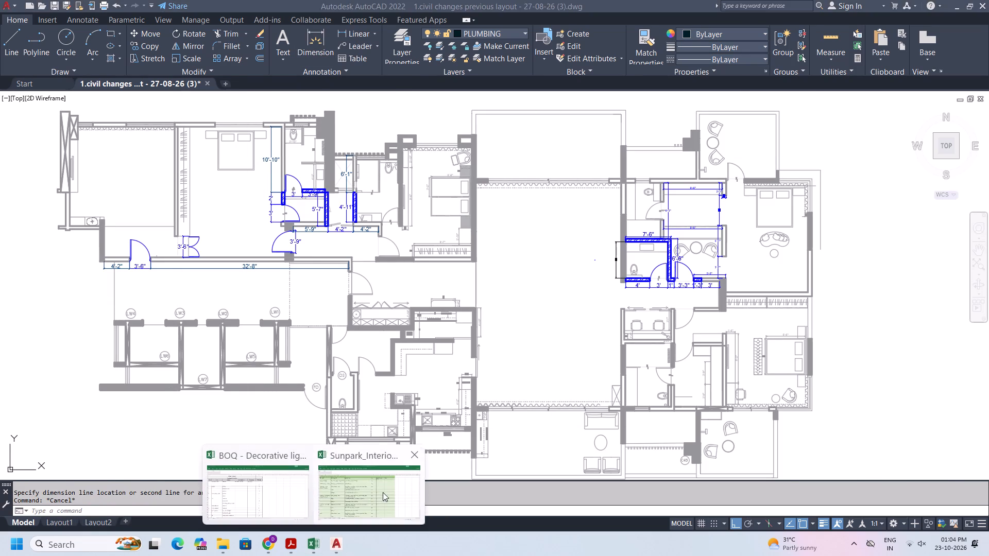
click(393, 488)
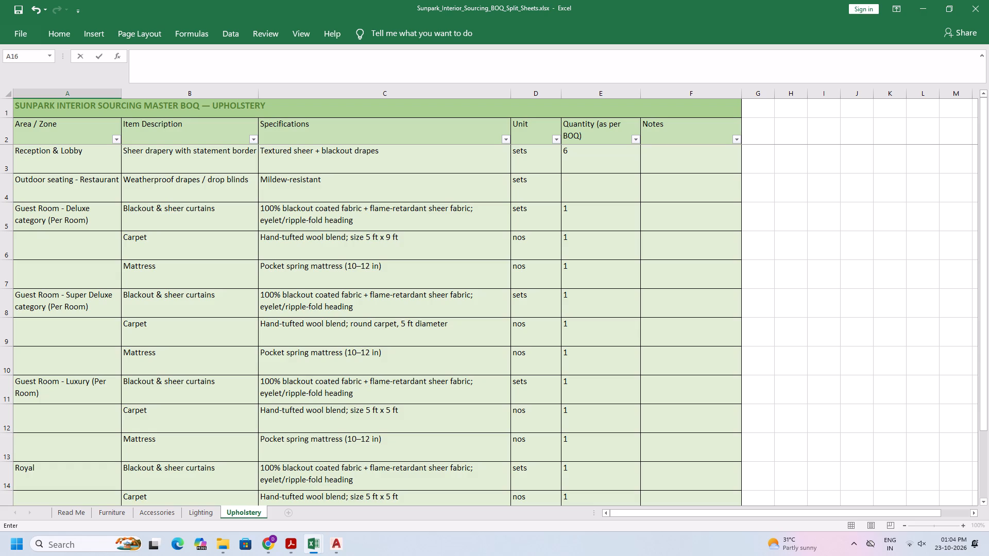
scroll(697, 413, up, 1)
click(150, 512)
scroll(164, 471, up, 2)
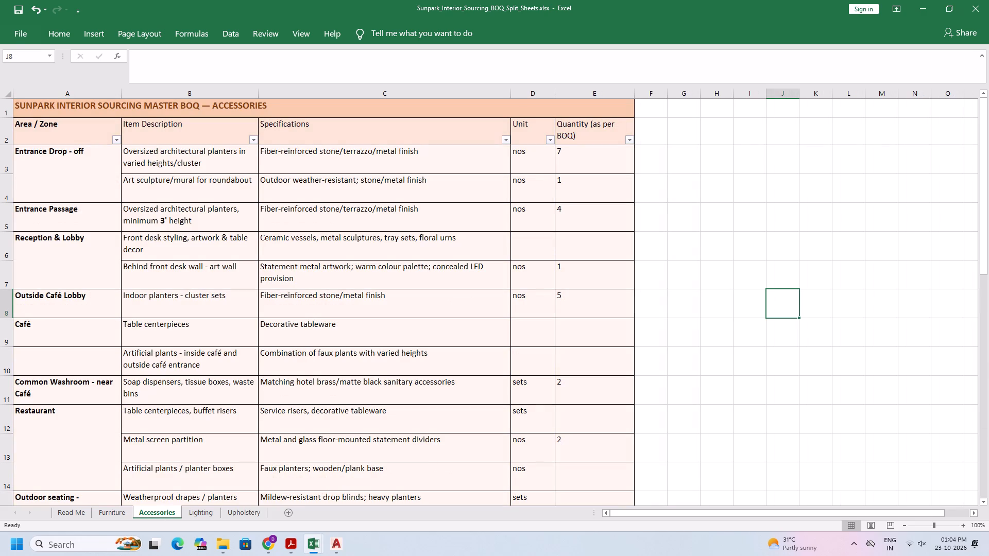
scroll(166, 439, up, 6)
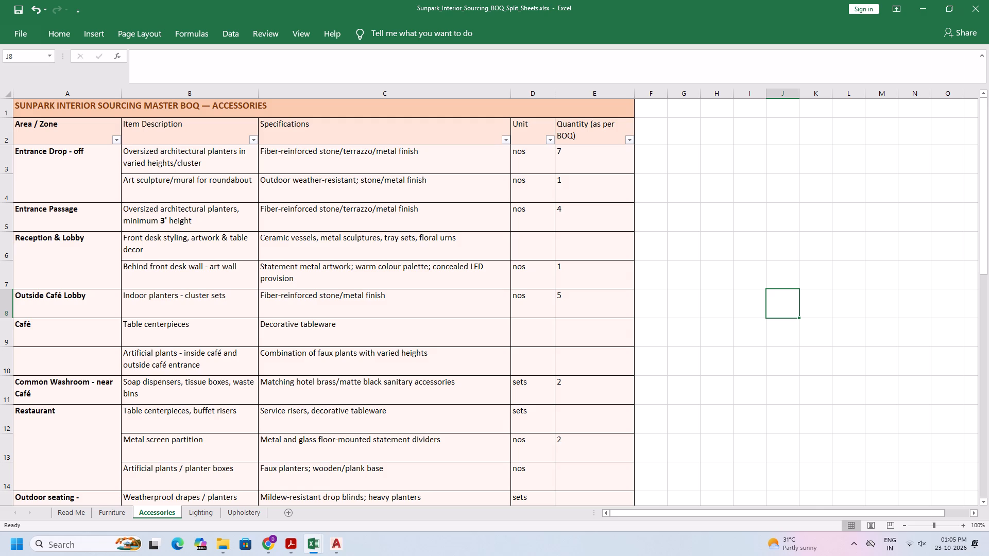
click(254, 507)
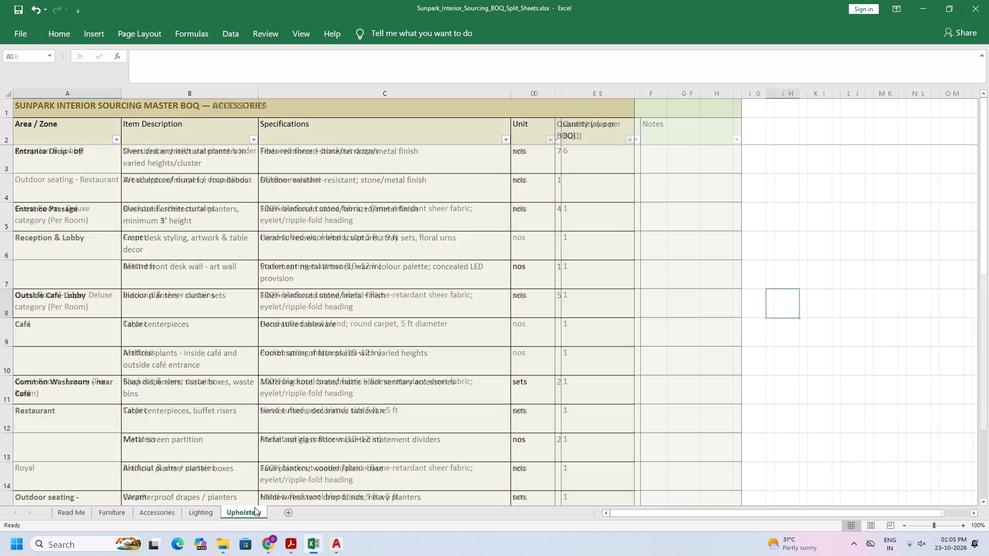
click(212, 158)
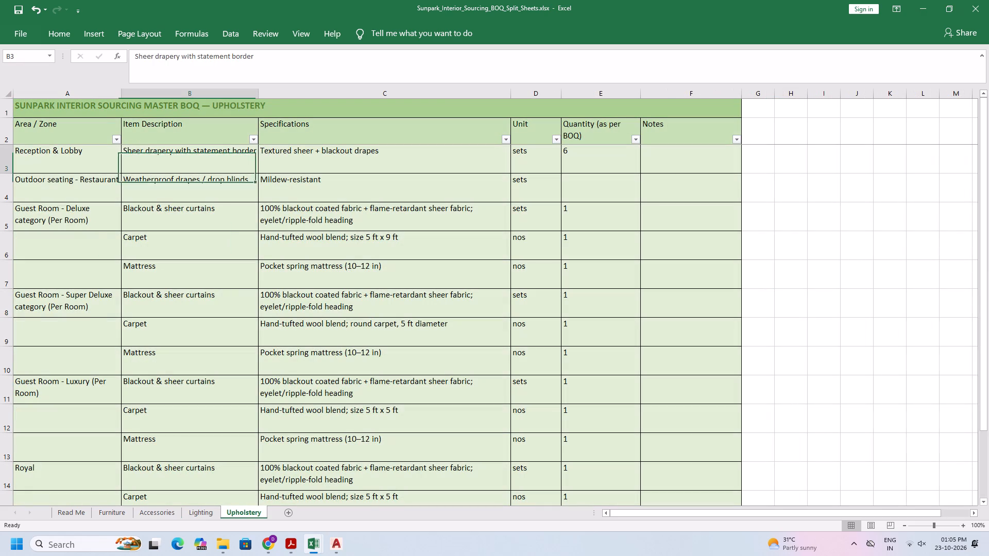
scroll(212, 158, up, 3)
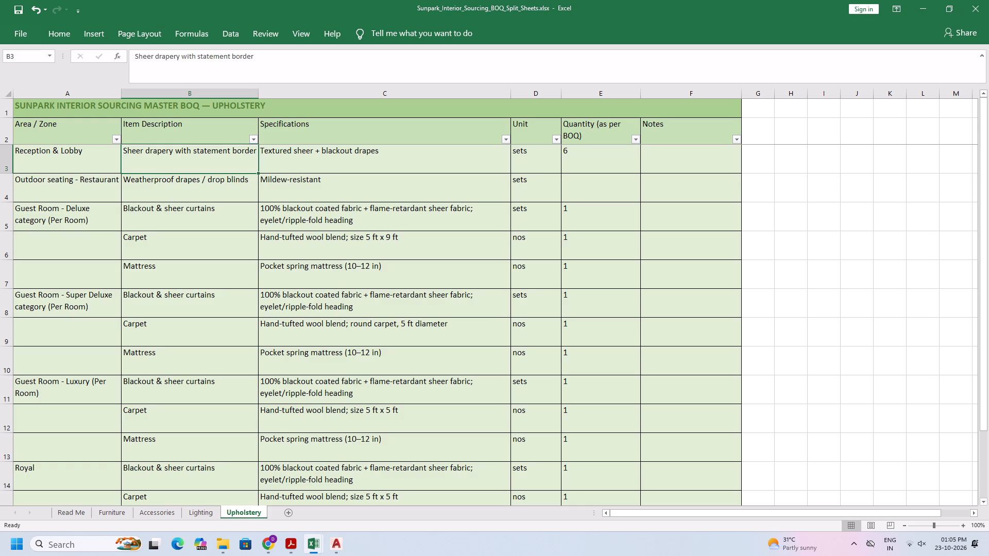
Insert a blank row above the Outdoor seating - Restaurant row in the Upholstery sheet.
click(178, 196)
click(86, 33)
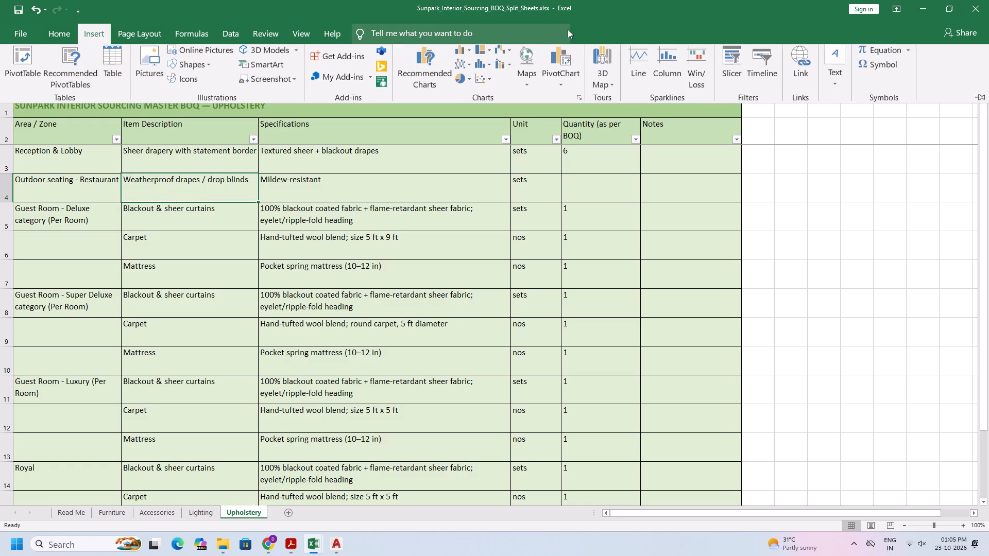
click(50, 28)
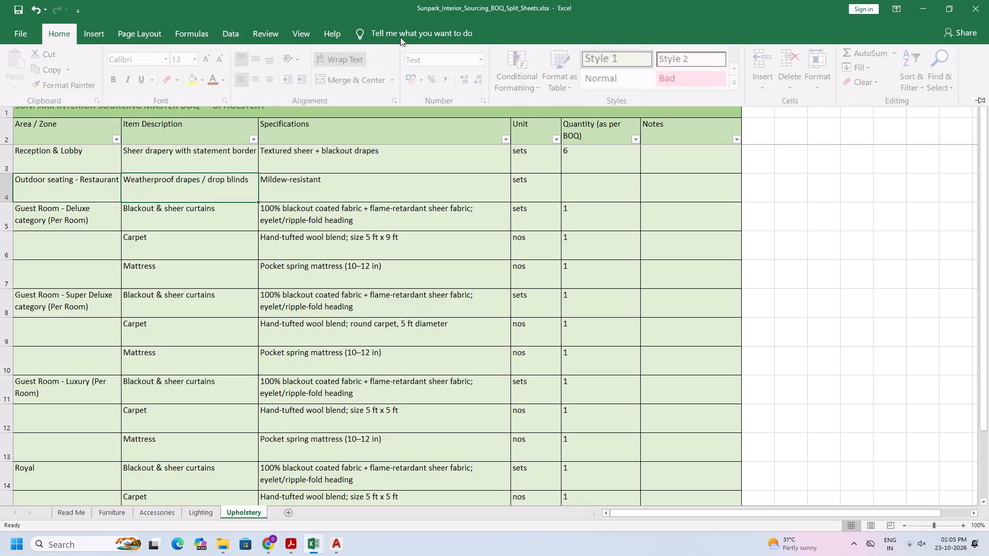
click(759, 90)
click(793, 114)
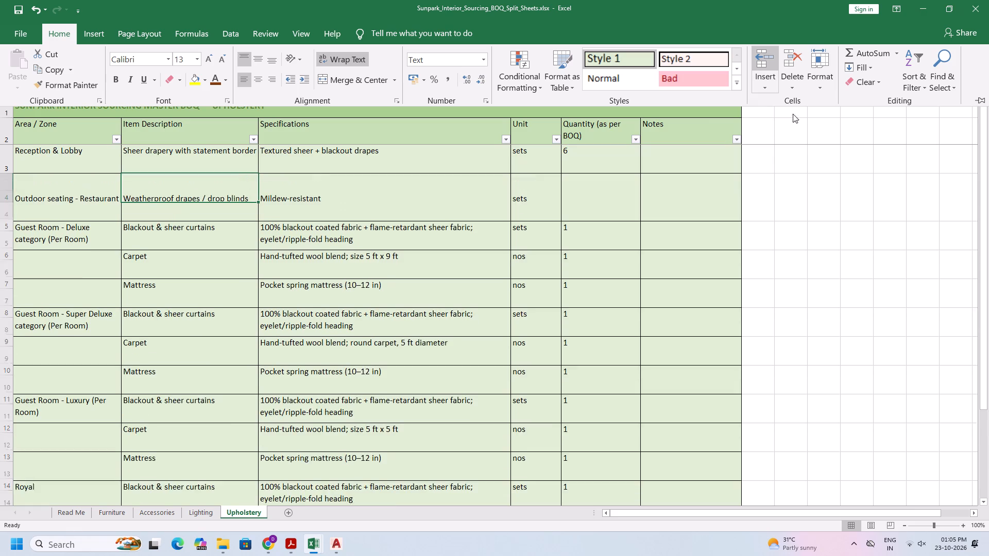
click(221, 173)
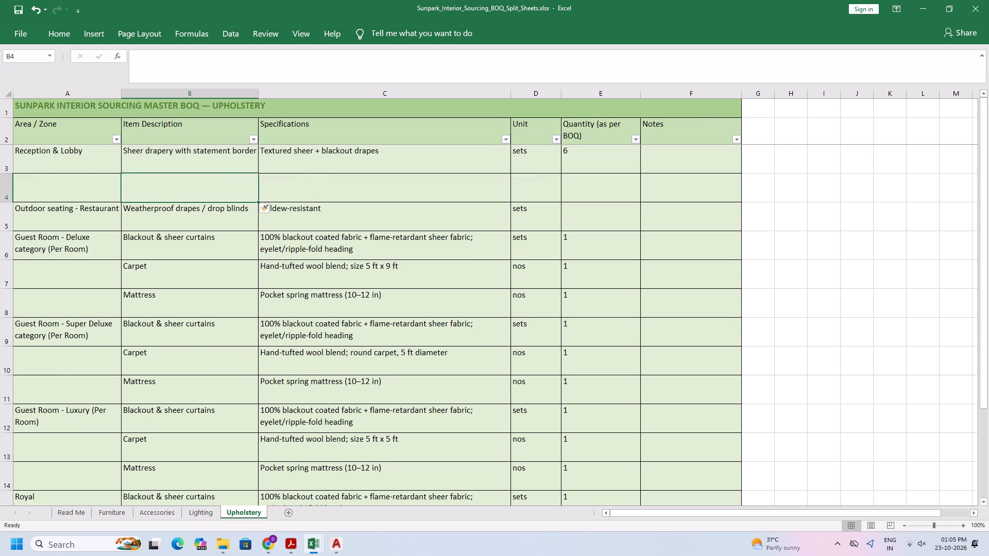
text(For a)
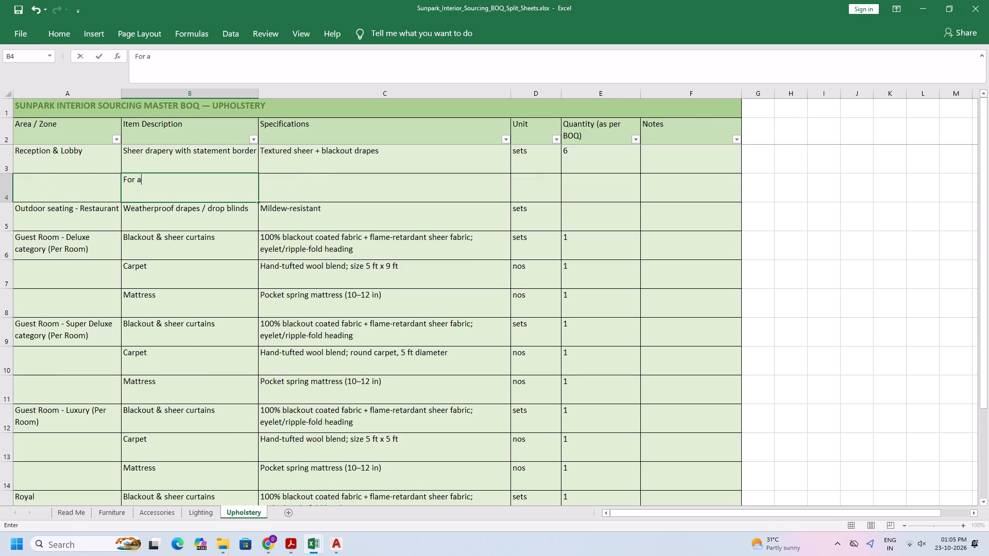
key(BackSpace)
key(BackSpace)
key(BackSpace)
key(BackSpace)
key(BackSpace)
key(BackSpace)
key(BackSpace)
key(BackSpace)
Switch to the master BOQ PDF in Acrobat and review the Reception & Lobby section for the wall coverings entry.
click(289, 543)
scroll(362, 275, up, 4)
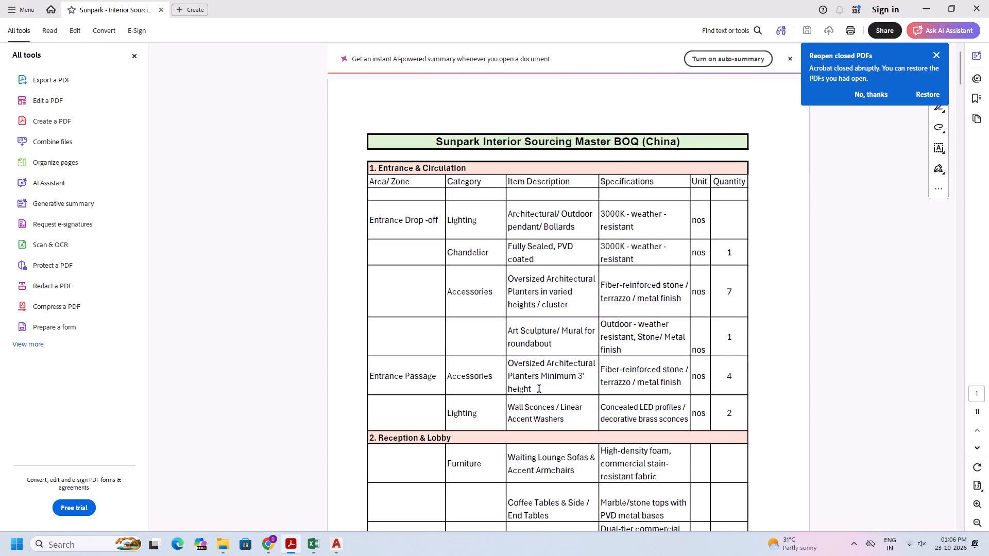
scroll(518, 345, down, 1)
scroll(584, 363, down, 3)
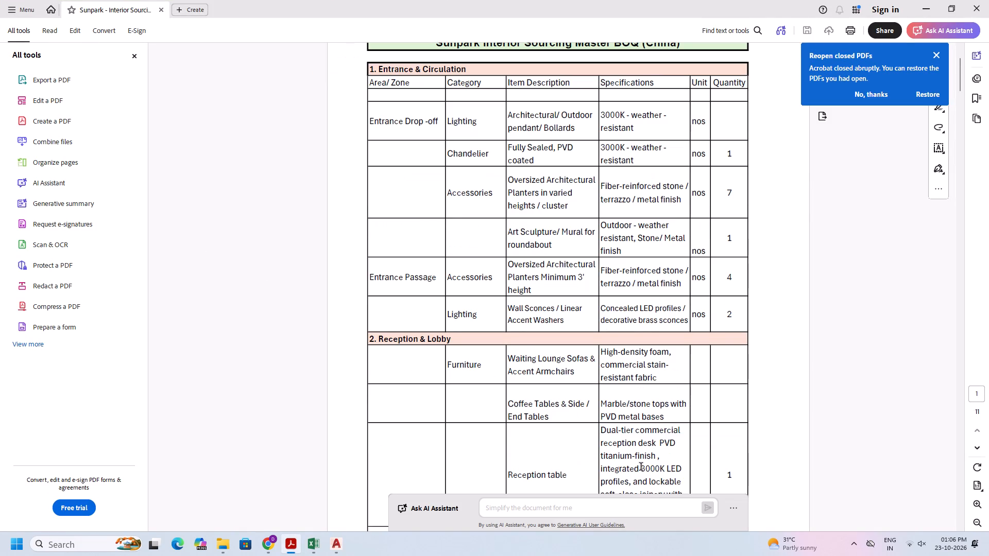
scroll(632, 461, down, 4)
scroll(564, 421, down, 4)
scroll(720, 414, down, 3)
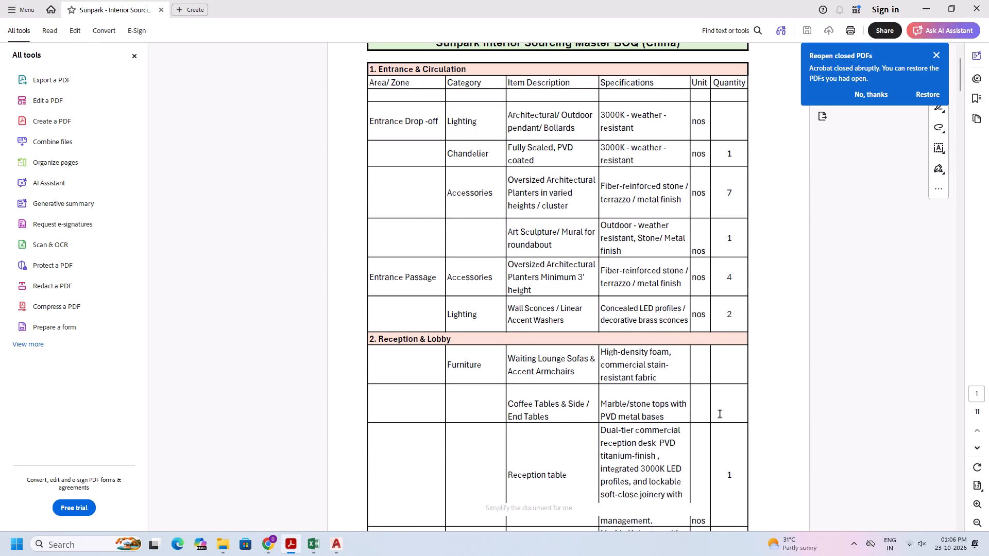
click(893, 194)
click(933, 54)
click(936, 55)
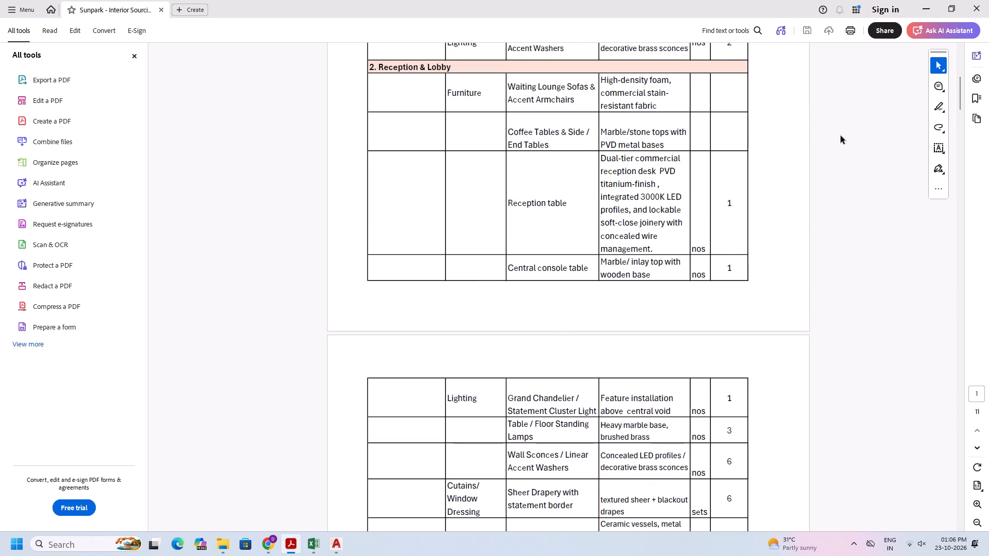
scroll(722, 263, up, 1)
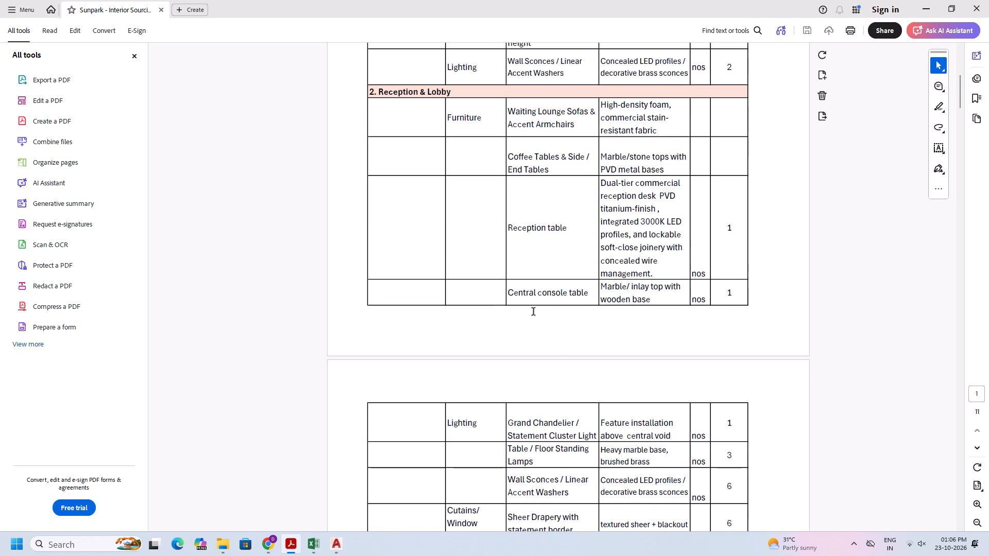
scroll(534, 312, down, 7)
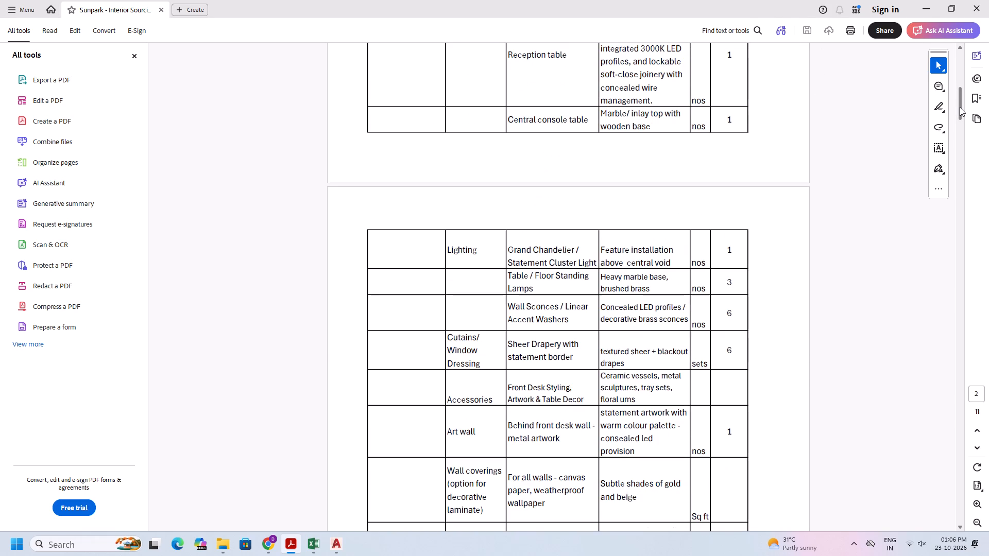
scroll(619, 304, down, 1)
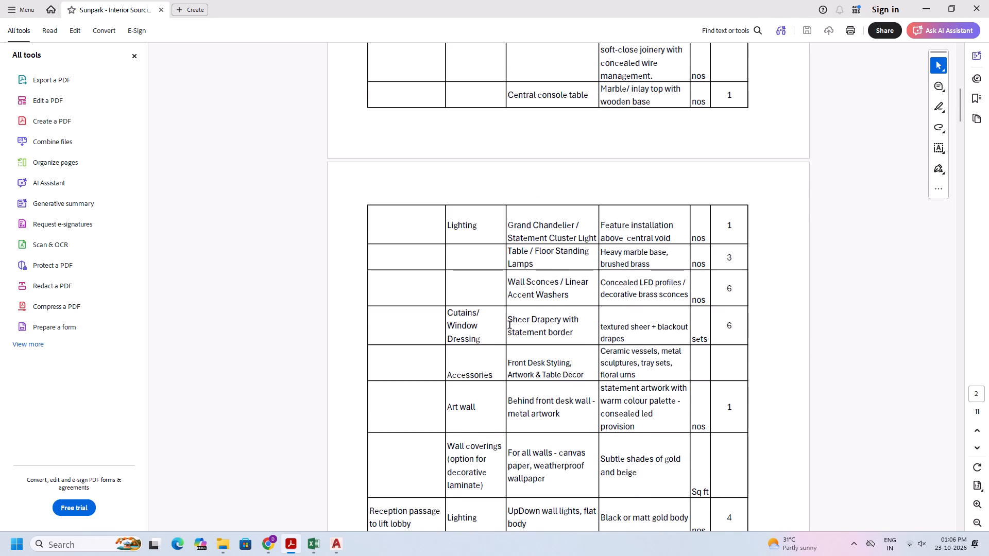
scroll(518, 325, down, 1)
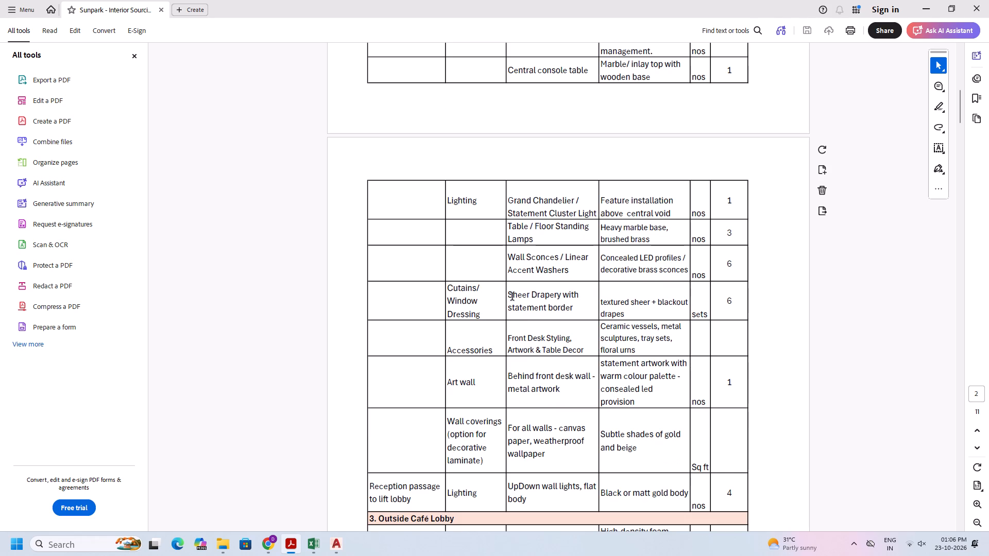
Copy "For all walls - canvas paper, weatherproof wallpaper" from the PDF into the blank Upholstery row's Item Description cell in Excel.
drag(510, 430, 554, 453)
drag(554, 459, 512, 431)
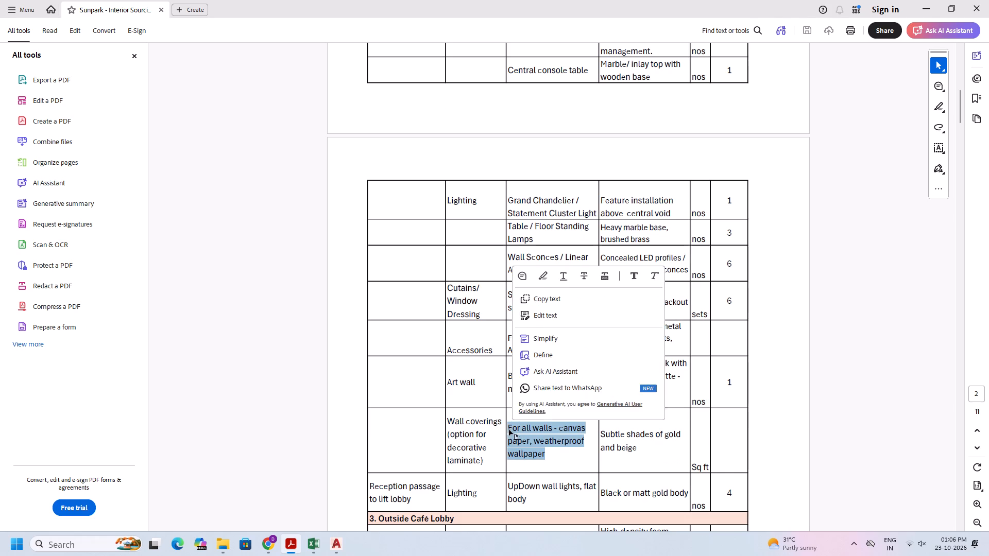
key(ctrl+c)
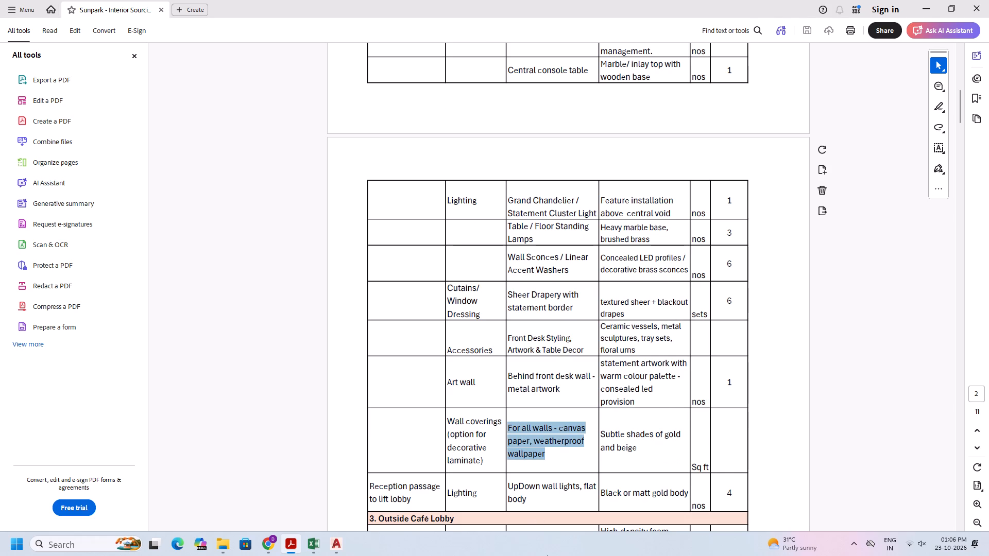
click(334, 551)
click(306, 541)
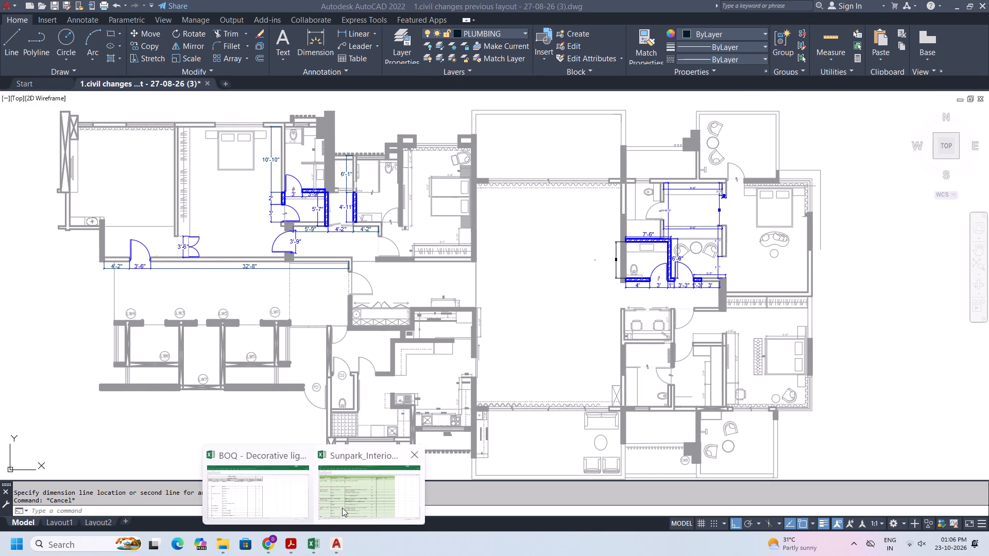
click(342, 508)
key(ctrl+v)
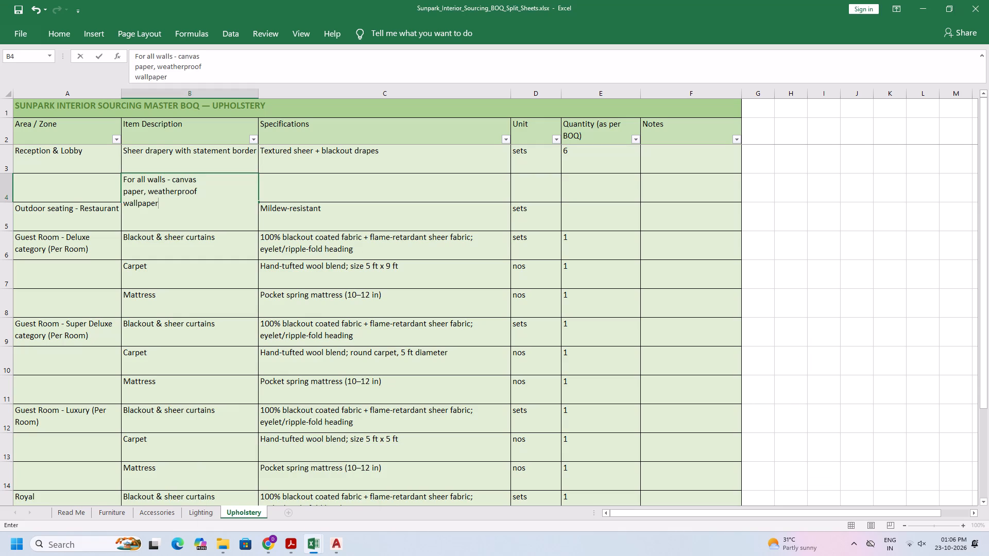
click(184, 237)
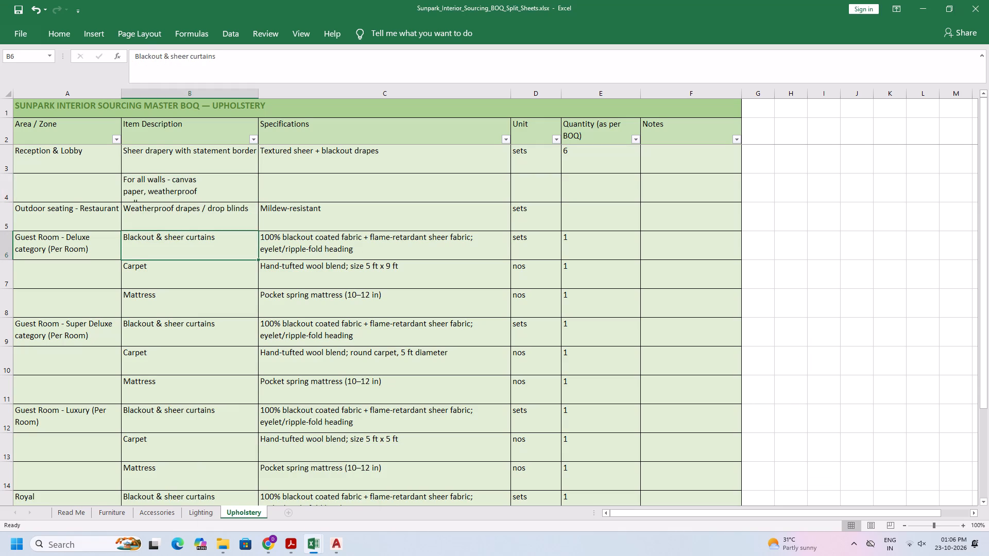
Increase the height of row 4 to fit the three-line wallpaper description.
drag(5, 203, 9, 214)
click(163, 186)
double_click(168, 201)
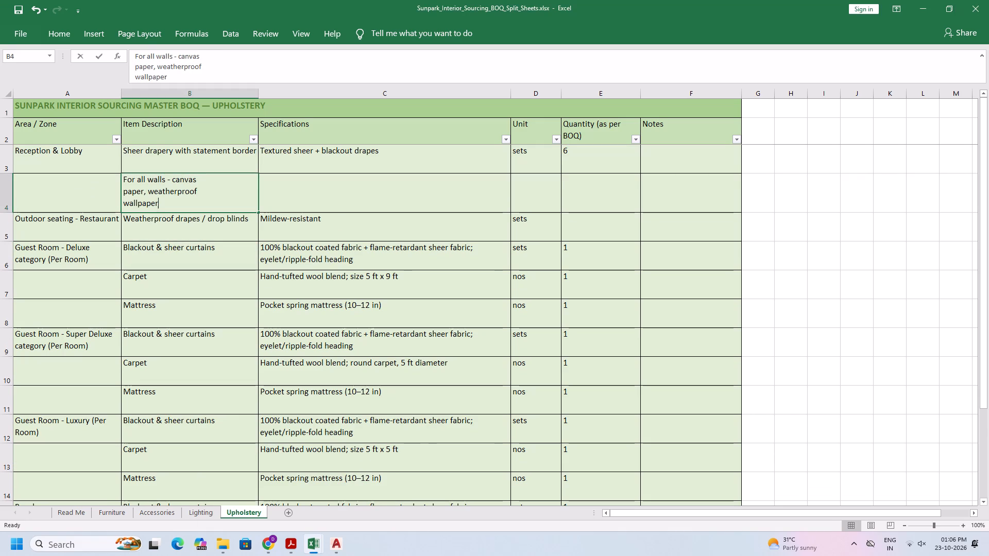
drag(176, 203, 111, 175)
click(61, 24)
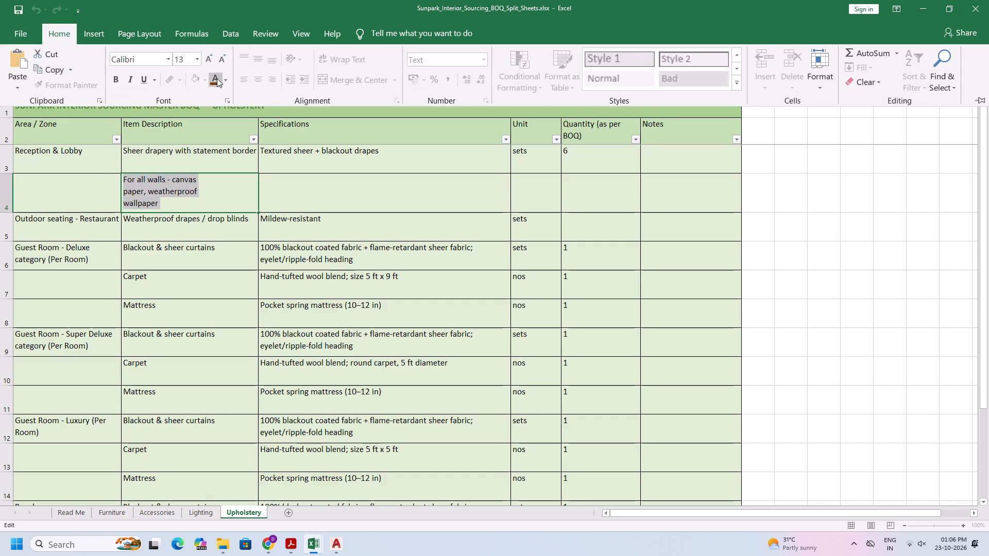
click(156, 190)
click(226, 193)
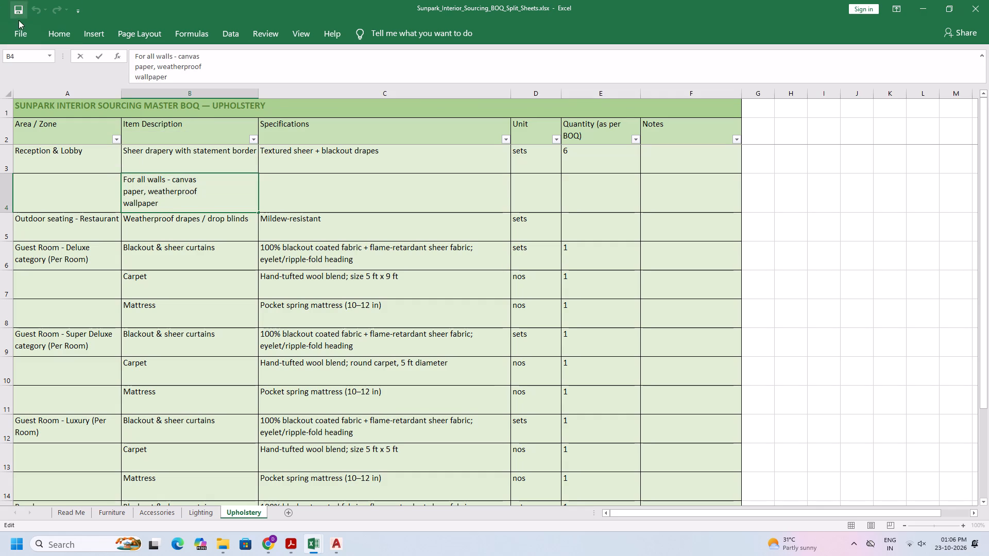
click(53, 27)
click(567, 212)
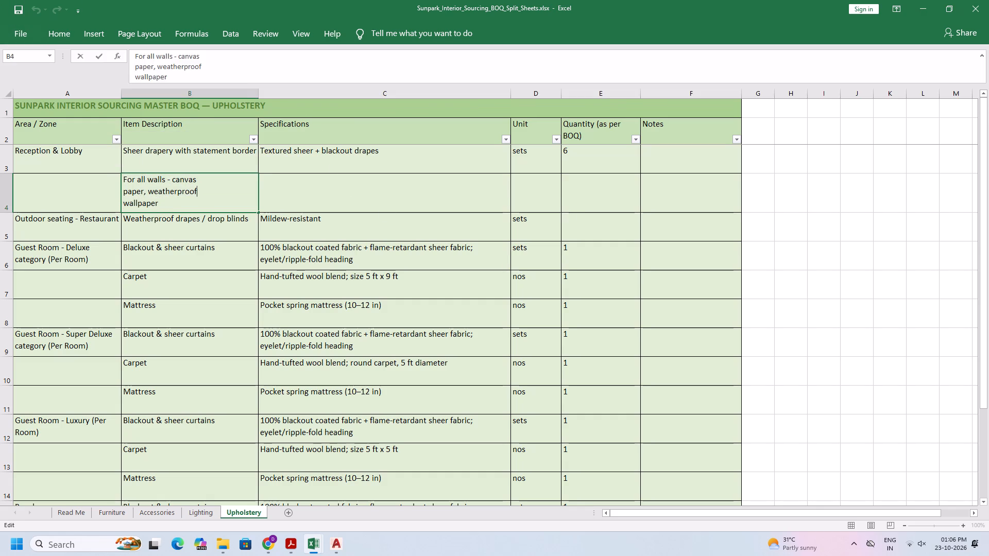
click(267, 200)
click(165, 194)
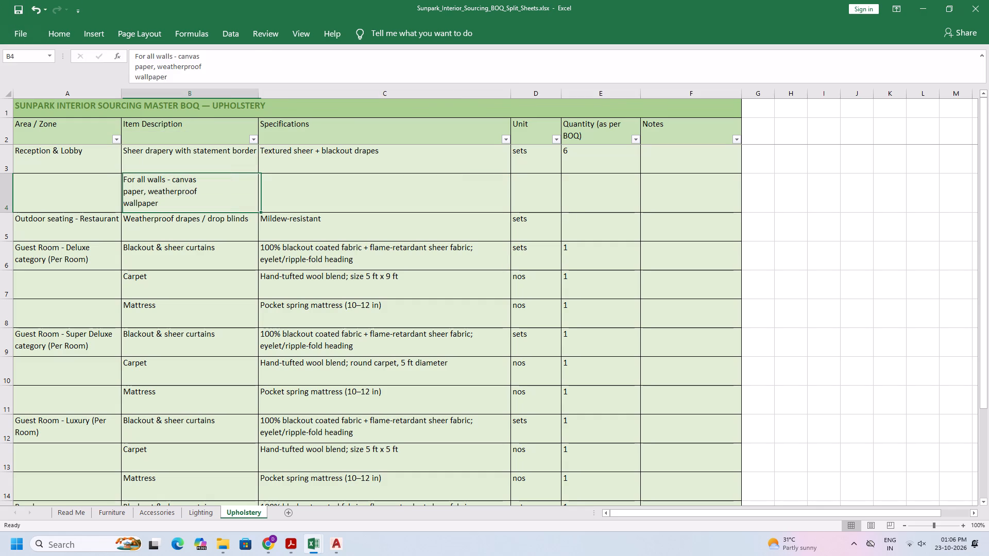
Replace the line breaks in the wallpaper description with spaces, giving "For all walls - canvas paper, weatherproof wallpaper" as continuous text.
click(125, 204)
double_click(124, 205)
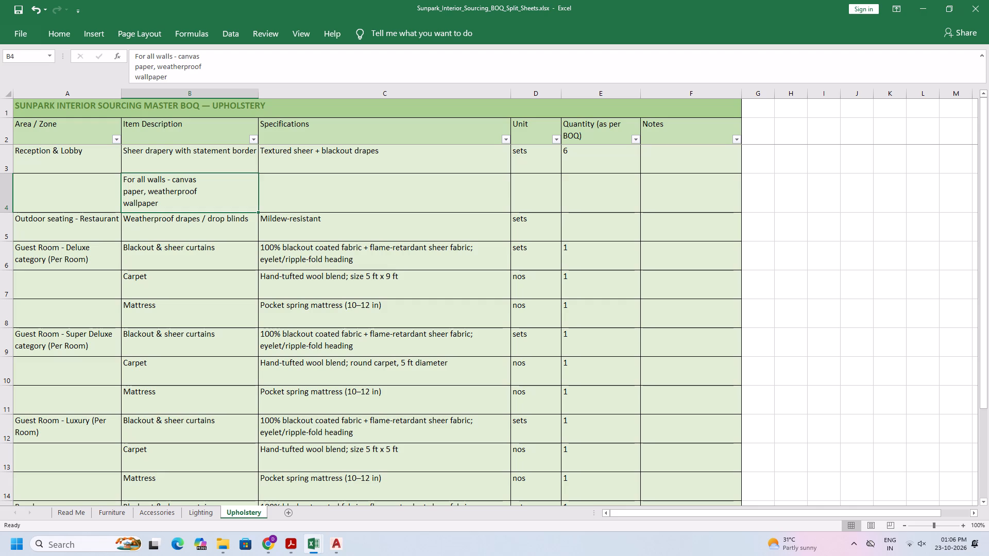
click(125, 193)
double_click(126, 196)
click(124, 196)
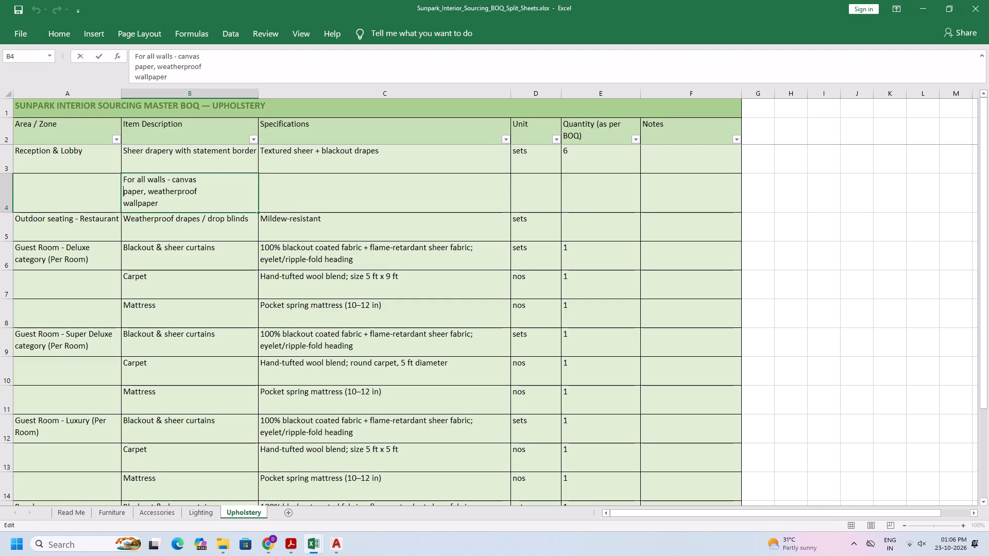
key(BackSpace)
key(space)
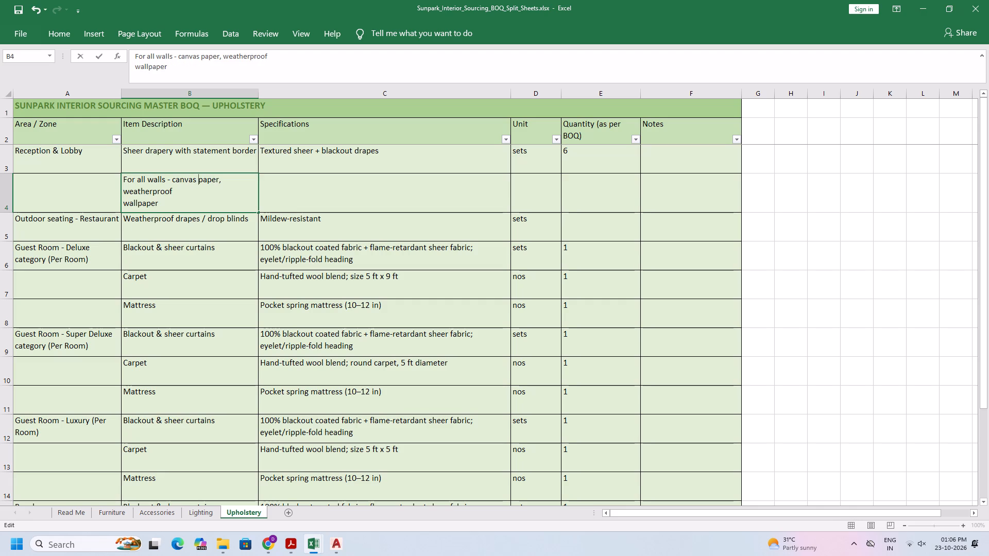
click(125, 196)
key(BackSpace)
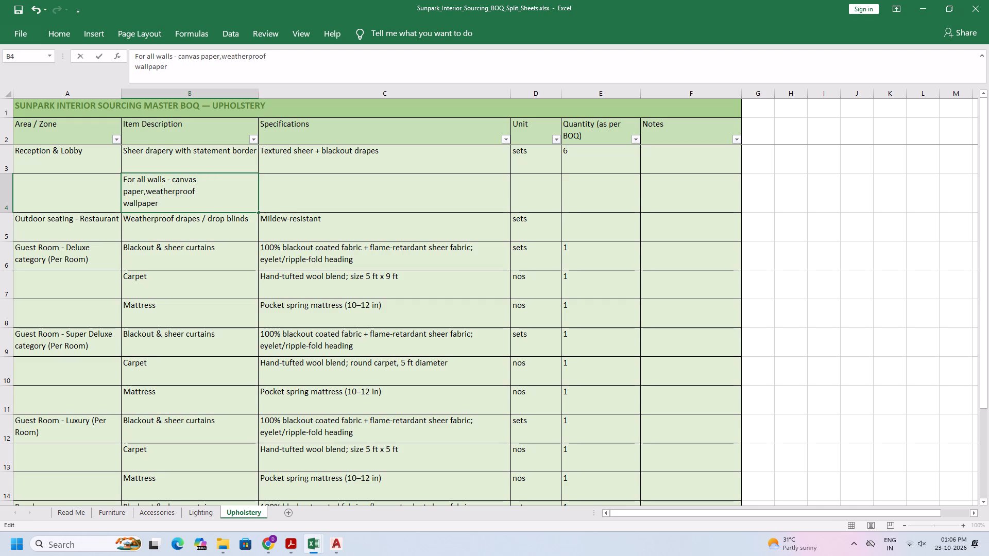
key(space)
click(122, 206)
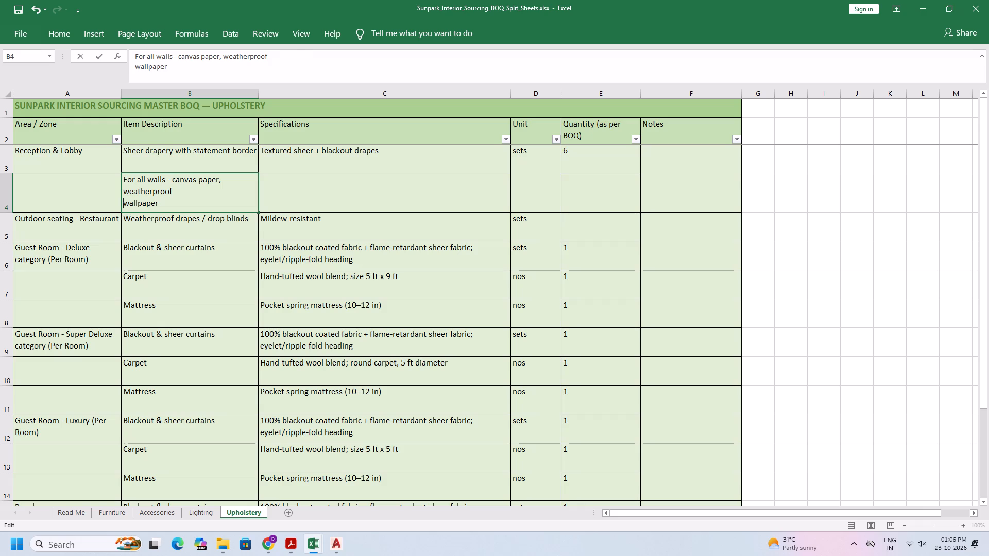
key(BackSpace)
key(space)
click(281, 249)
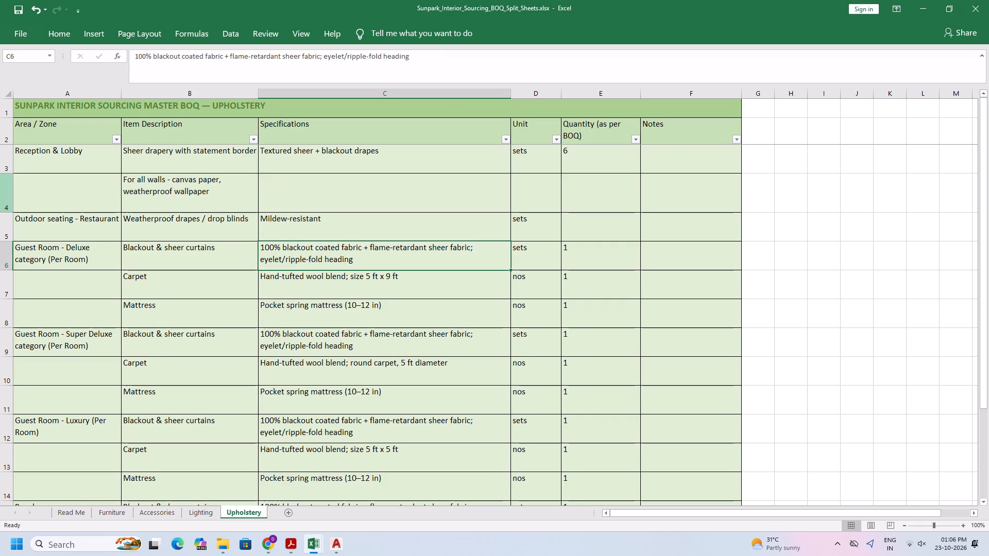
Reduce the height of row 4 to fit the two-line wallpaper description.
drag(12, 213, 13, 206)
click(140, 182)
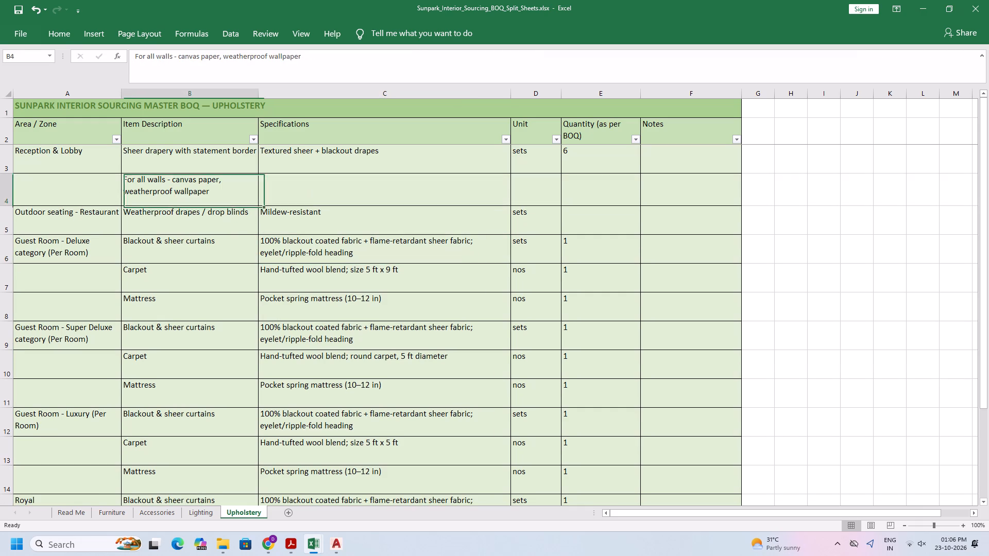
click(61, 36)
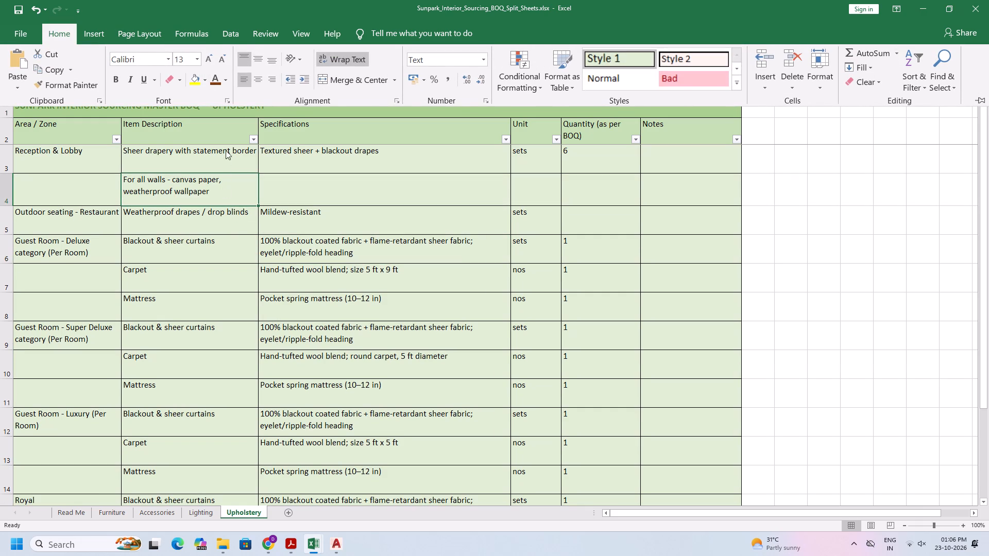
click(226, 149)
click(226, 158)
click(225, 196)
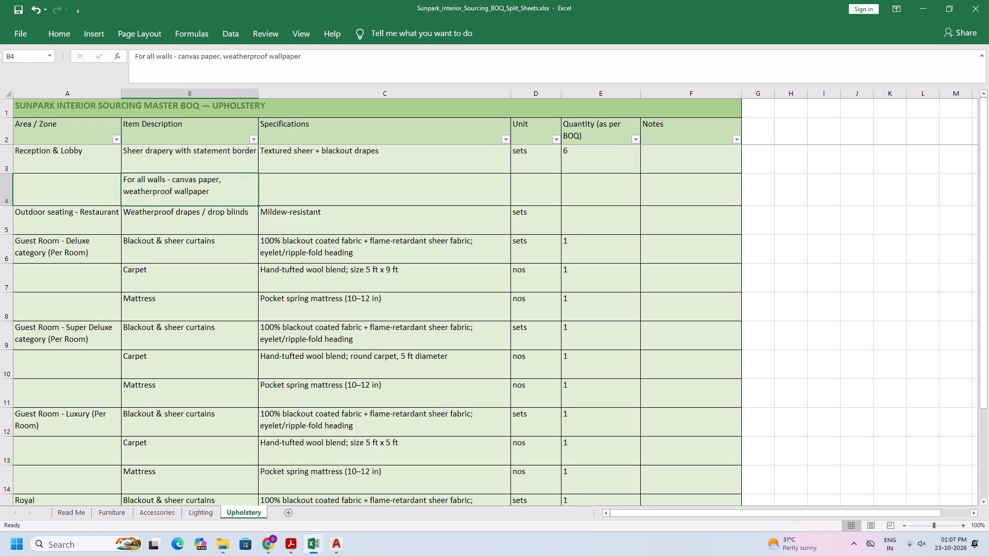
Copy the wall coverings specification "Subtle shades of gold and beige" from the master BOQ PDF and return to the workbook.
click(293, 193)
click(296, 540)
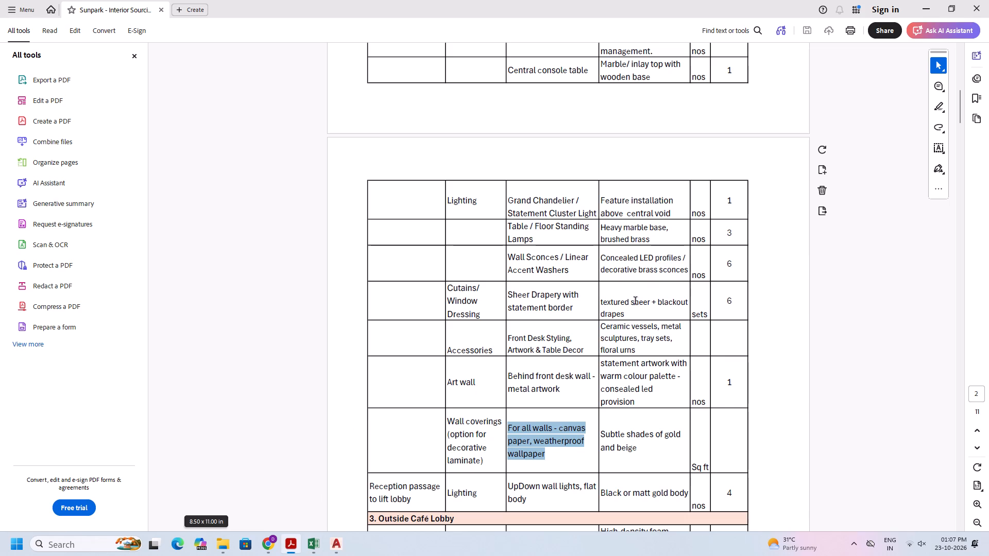
click(632, 446)
drag(644, 450, 596, 433)
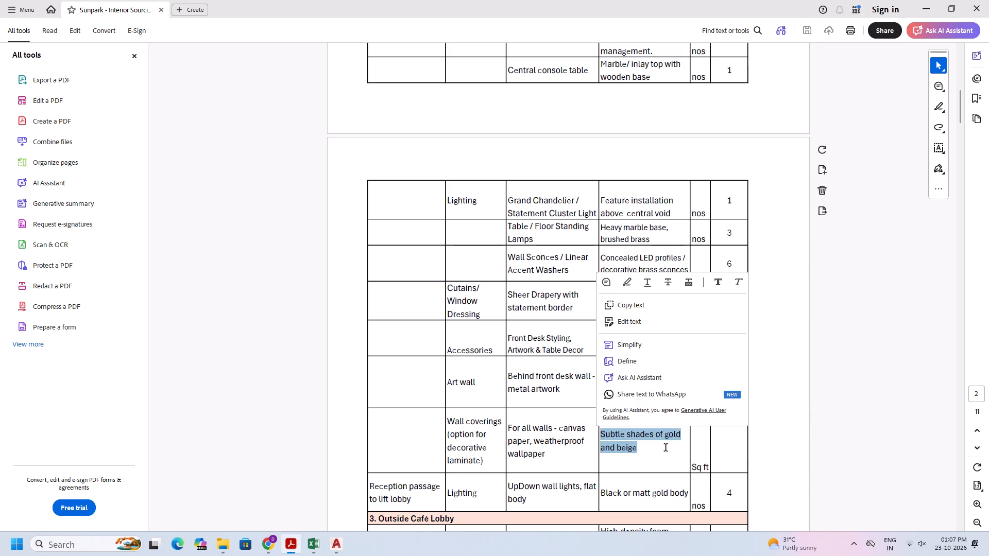
key(ctrl+c)
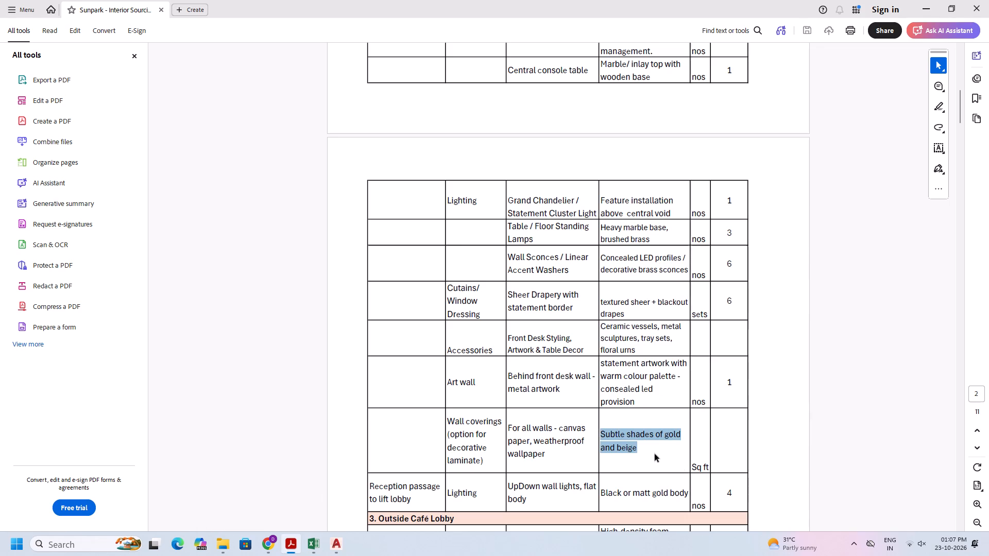
click(914, 8)
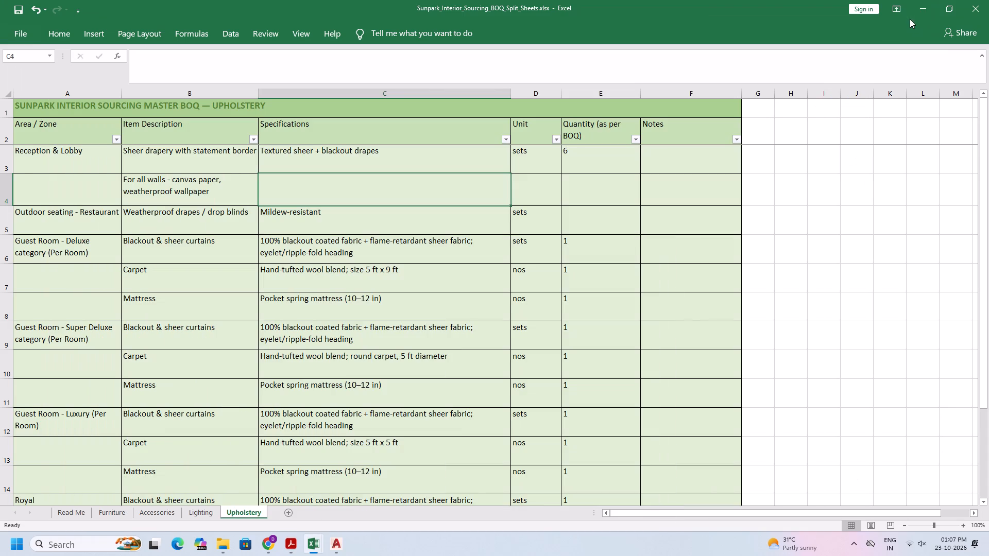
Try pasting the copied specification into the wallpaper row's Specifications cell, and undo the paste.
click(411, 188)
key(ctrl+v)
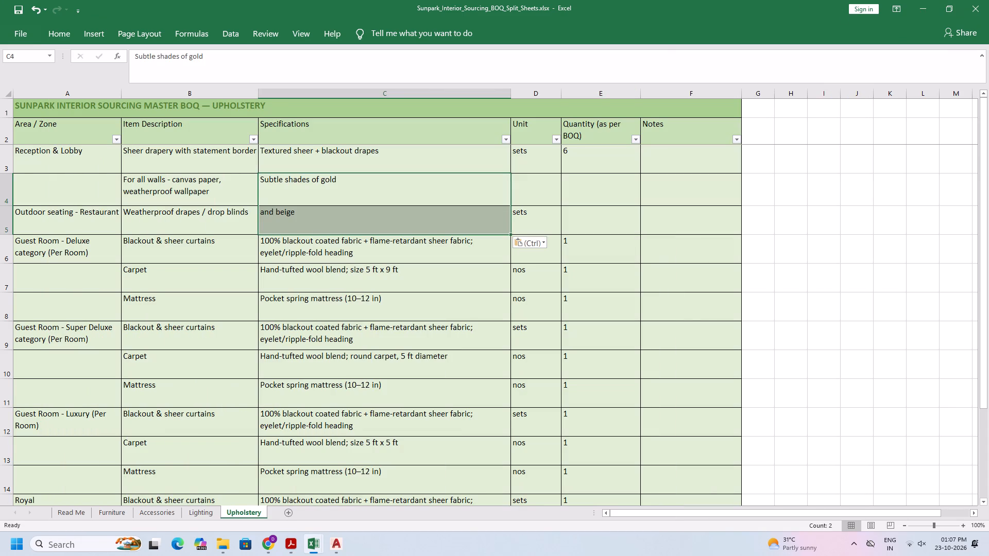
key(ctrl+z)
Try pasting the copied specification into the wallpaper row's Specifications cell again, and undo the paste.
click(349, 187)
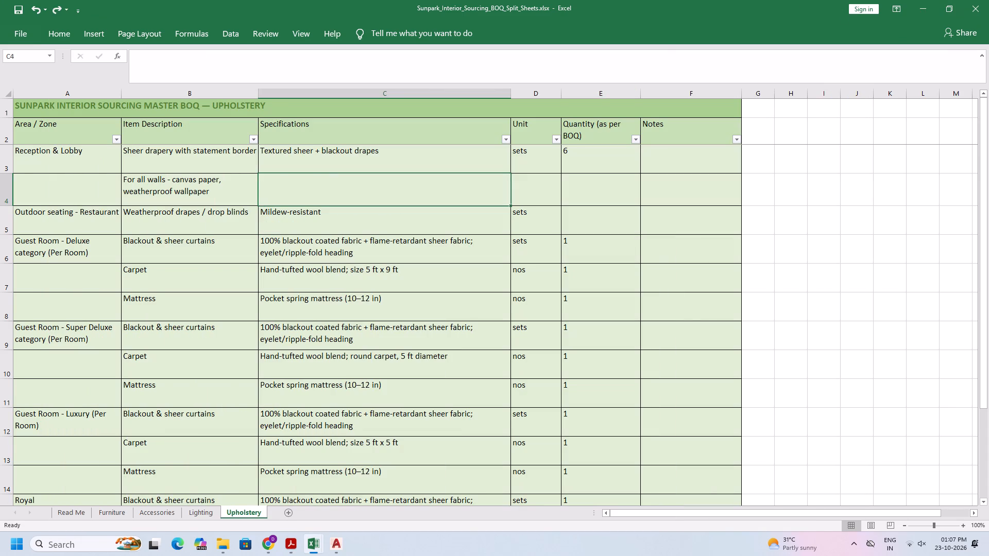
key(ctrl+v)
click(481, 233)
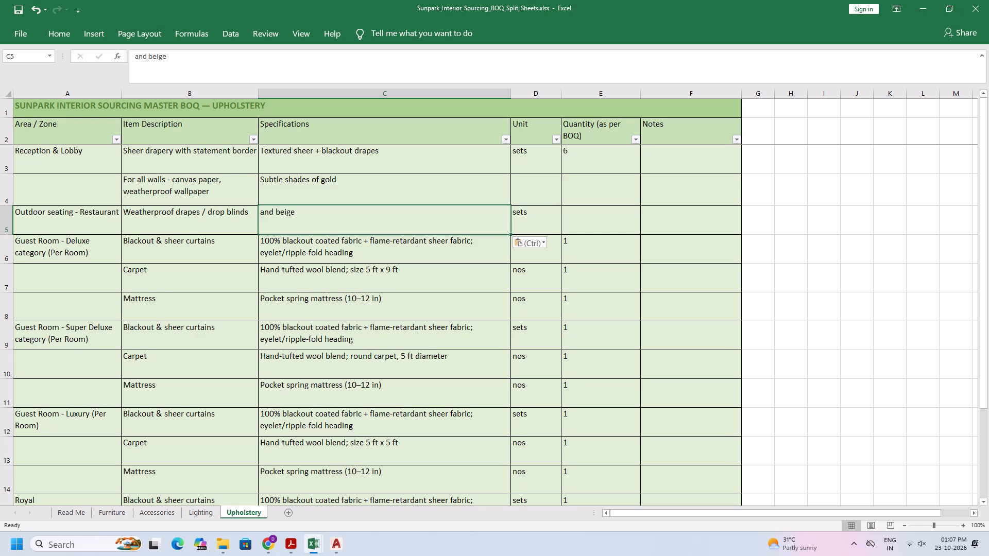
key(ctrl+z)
Enter "Subtle shades of gold and beige" in the wallpaper row's Specifications cell, checking the wording against the master BOQ PDF.
triple_click(357, 184)
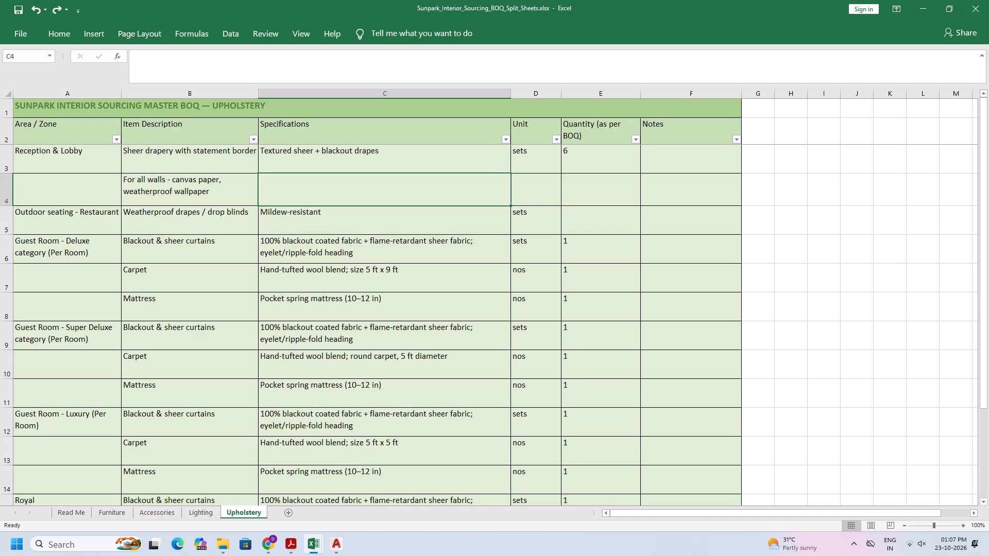
click(291, 542)
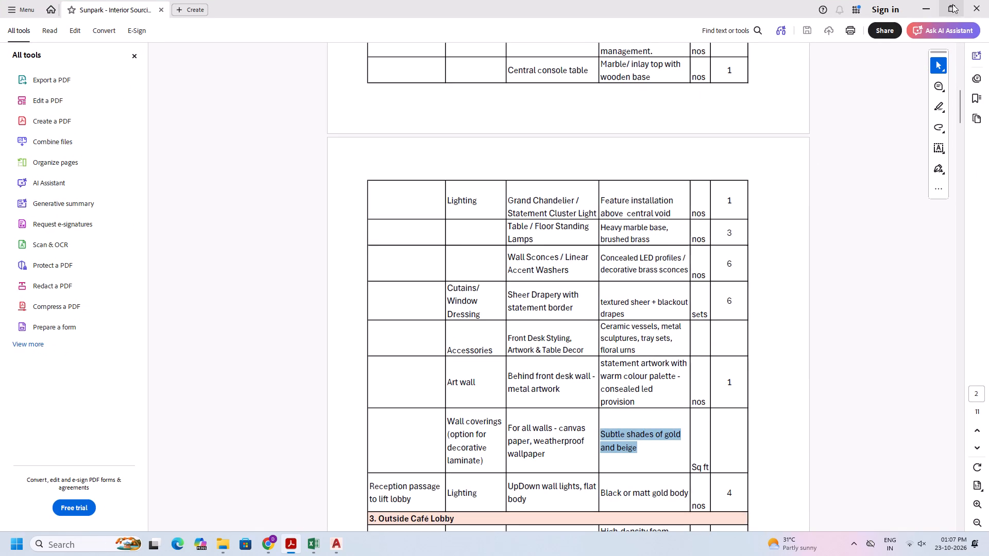
click(920, 7)
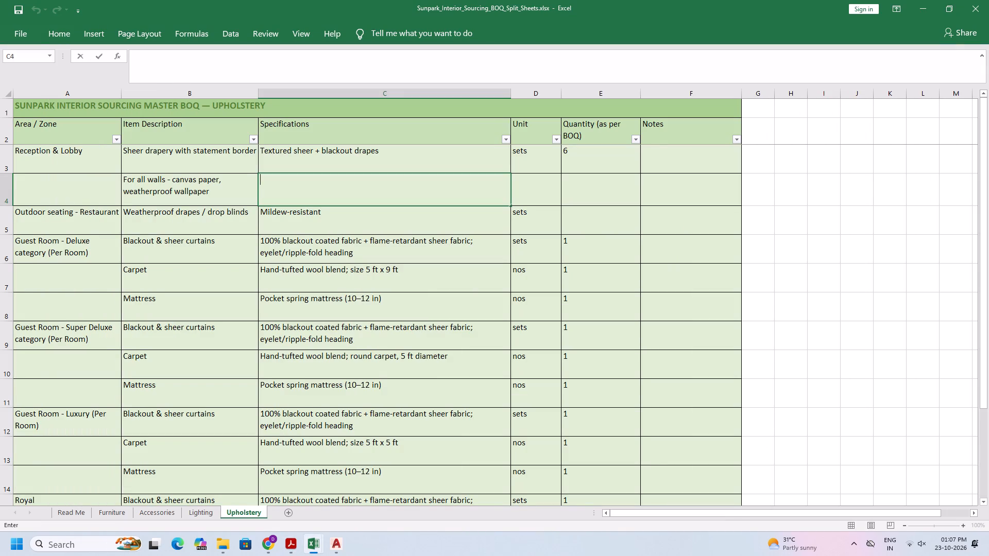
click(327, 189)
key(shift+s)
key(u)
key(b)
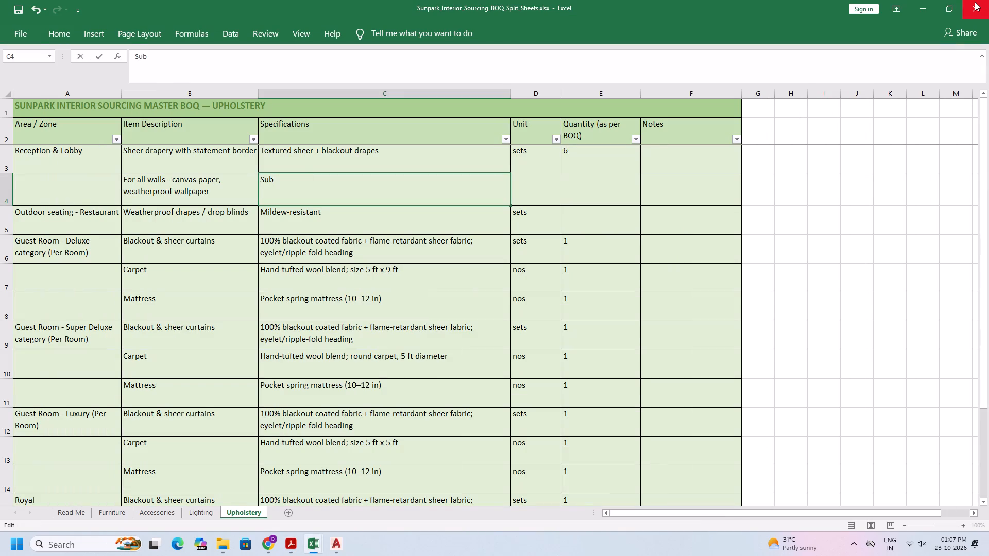
text(tl)
key(e)
key(space)
text(shades of go)
key(l)
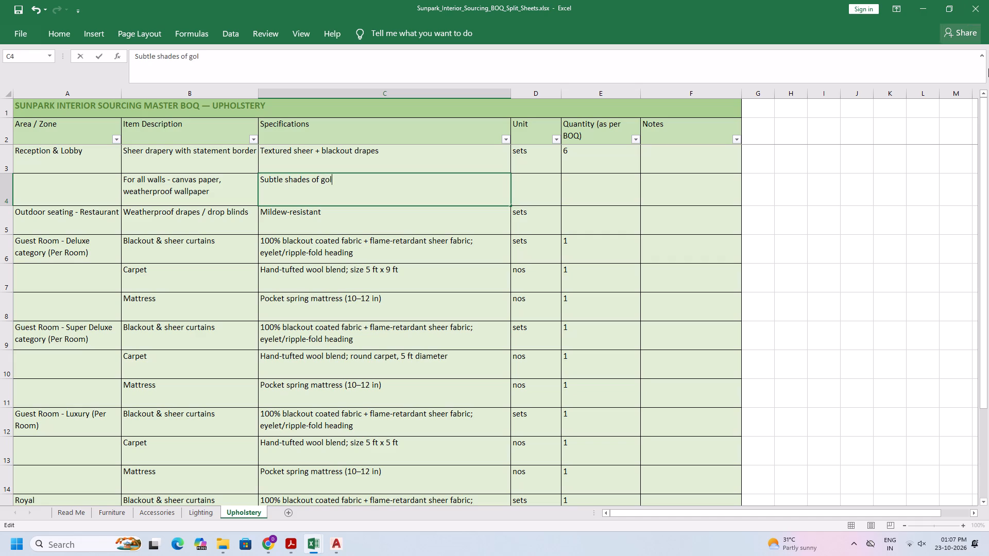
text(d and bi)
key(BackSpace)
text(eige)
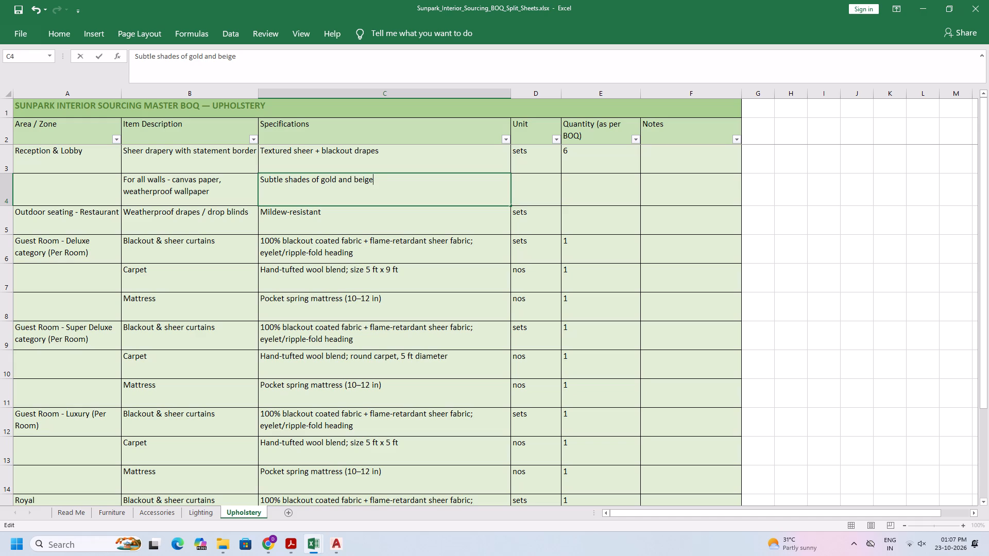
Add "Wall coverings (option for decorative laminate)" before the existing text in the wallpaper row's Item Description cell.
double_click(126, 178)
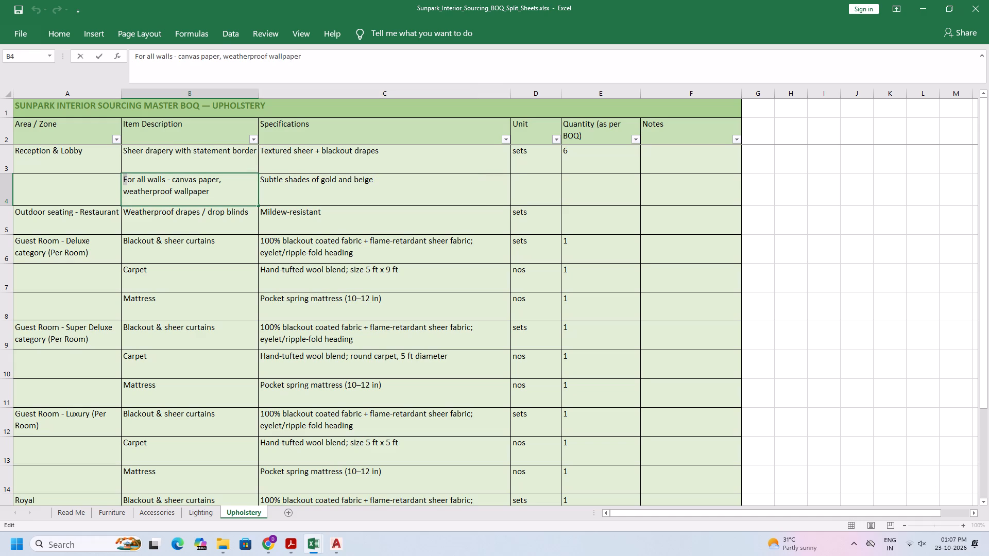
click(125, 179)
text(Wall xo)
key(BackSpace)
key(BackSpace)
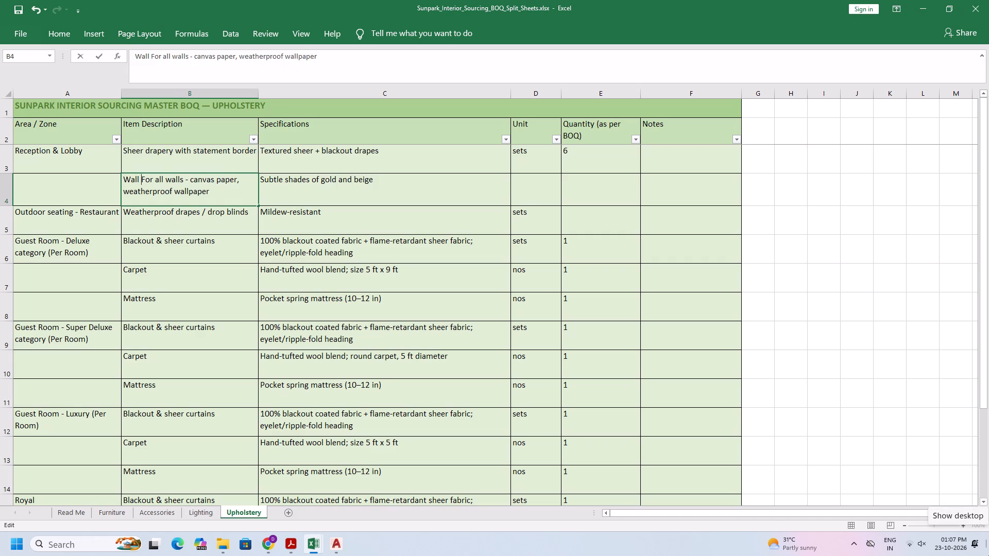
text(coverings)
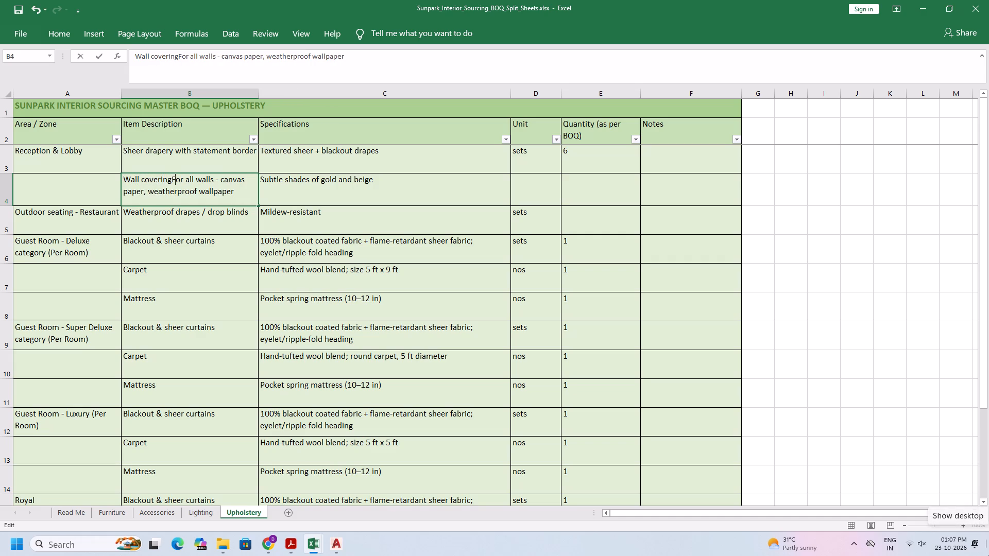
key(space)
key(shift+parenleft)
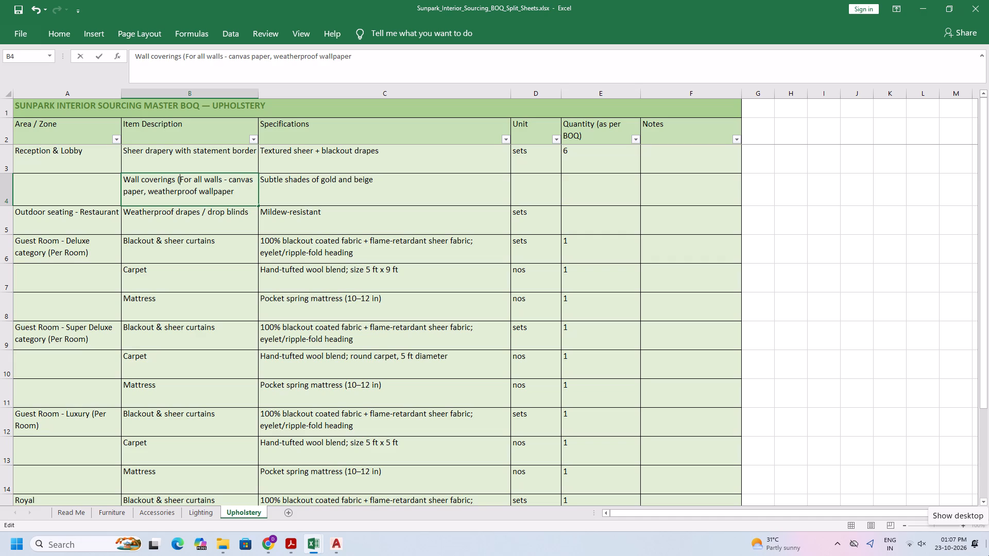
text(option for)
key(space)
text(decorative w)
key(BackSpace)
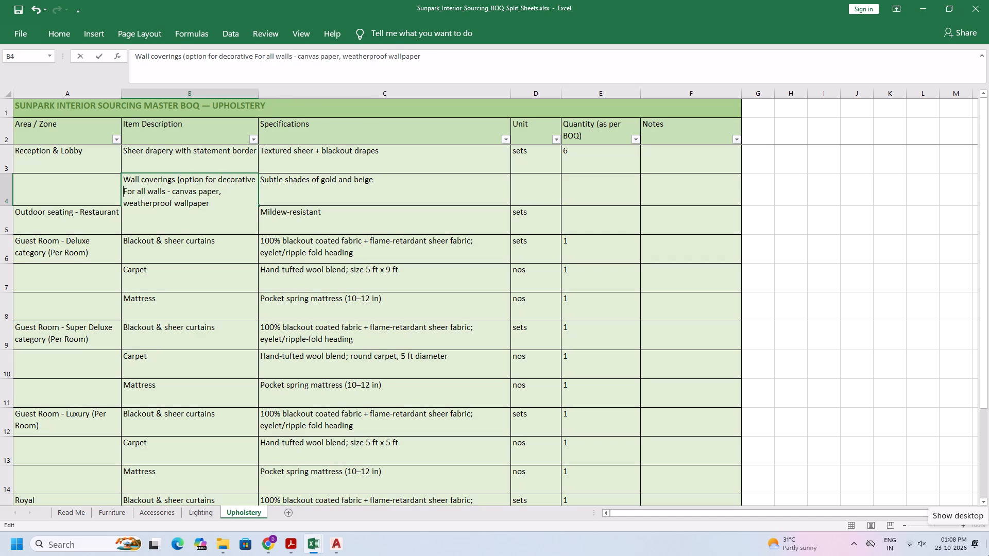
text(laminate))
key(space)
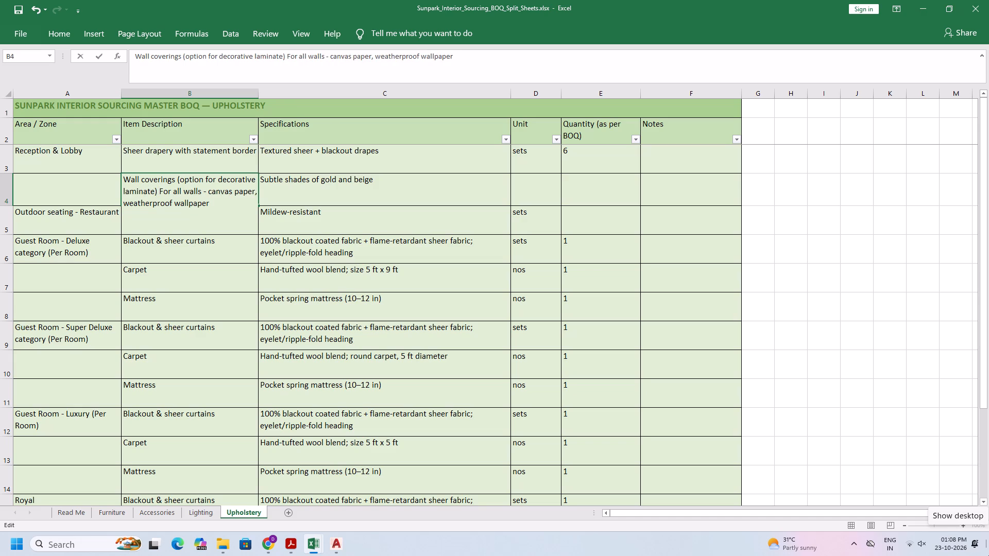
click(264, 376)
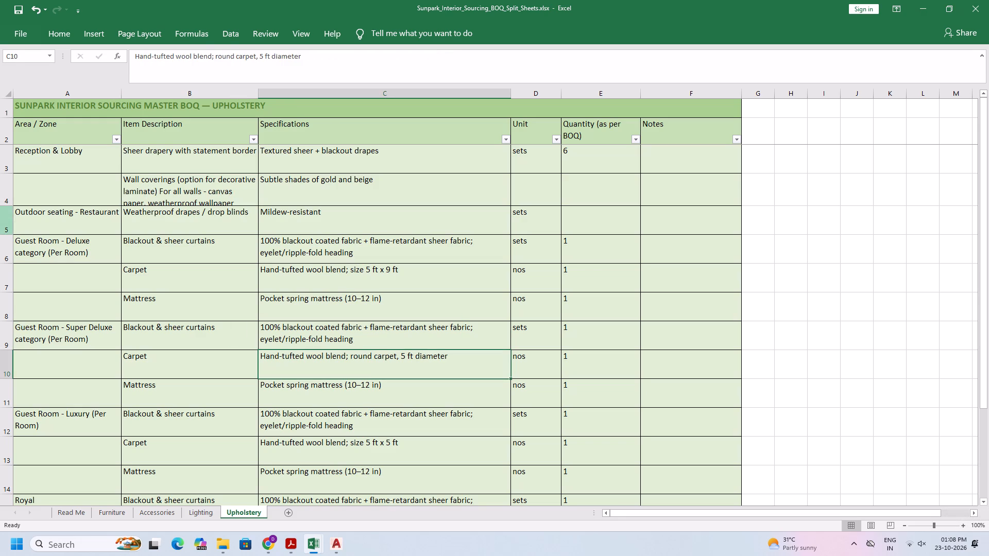
Increase the height of row 4 slightly to fit the three-line wall coverings description.
click(9, 206)
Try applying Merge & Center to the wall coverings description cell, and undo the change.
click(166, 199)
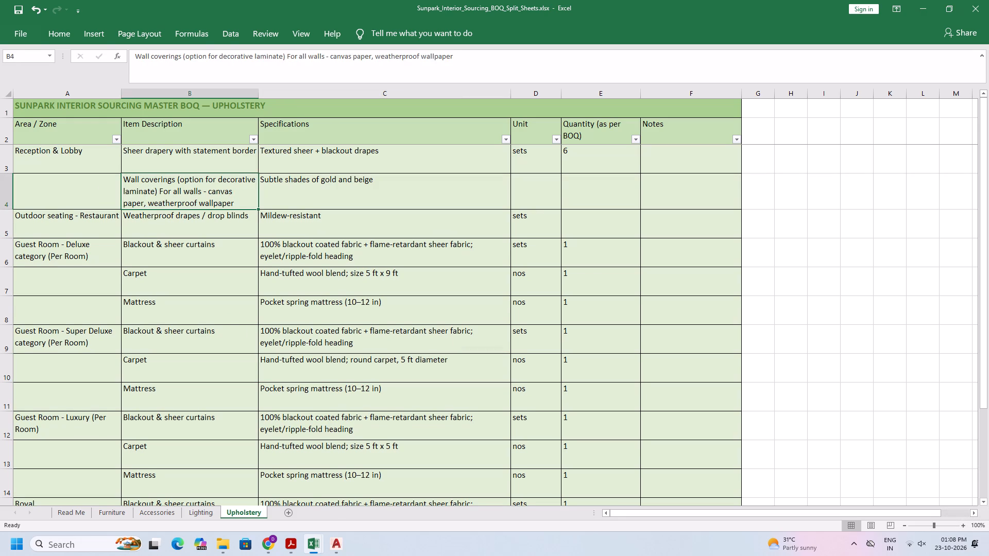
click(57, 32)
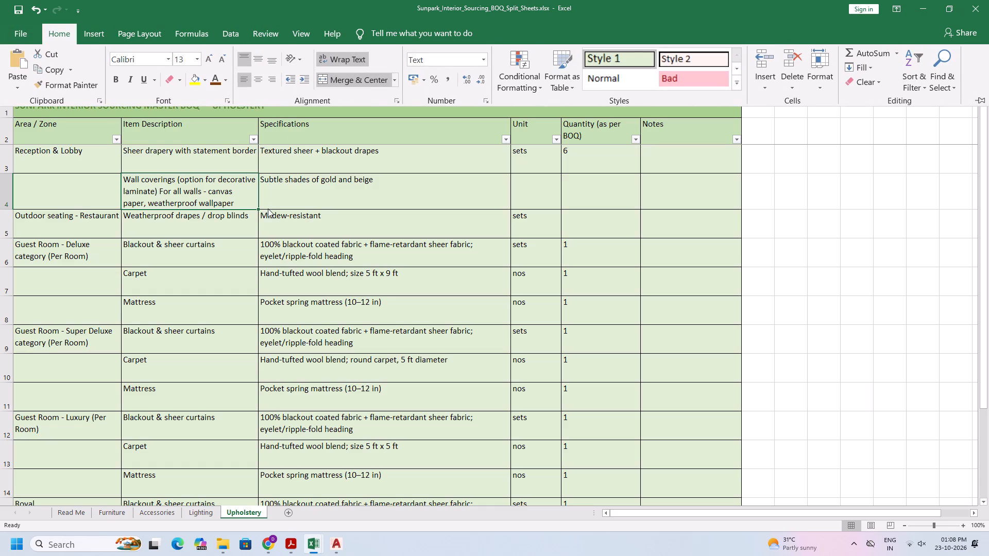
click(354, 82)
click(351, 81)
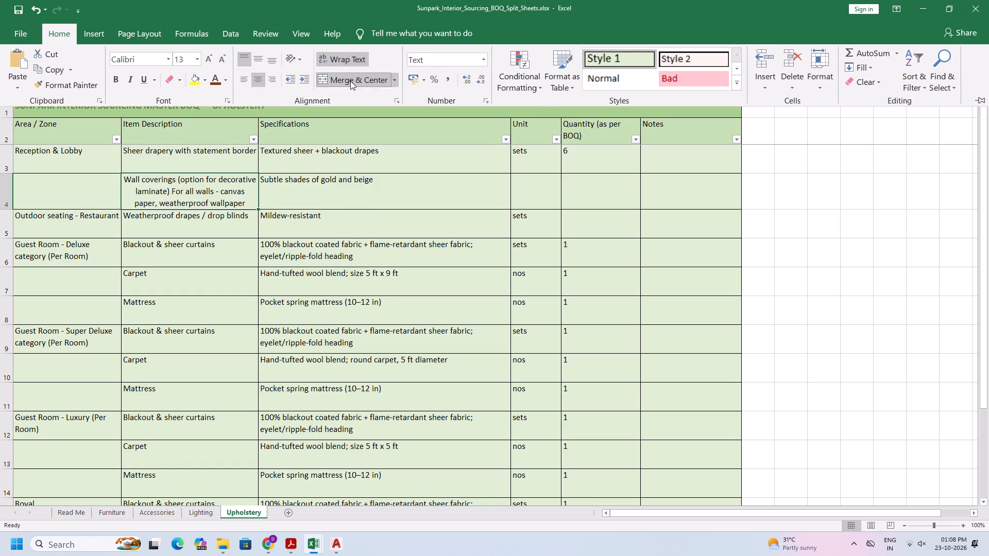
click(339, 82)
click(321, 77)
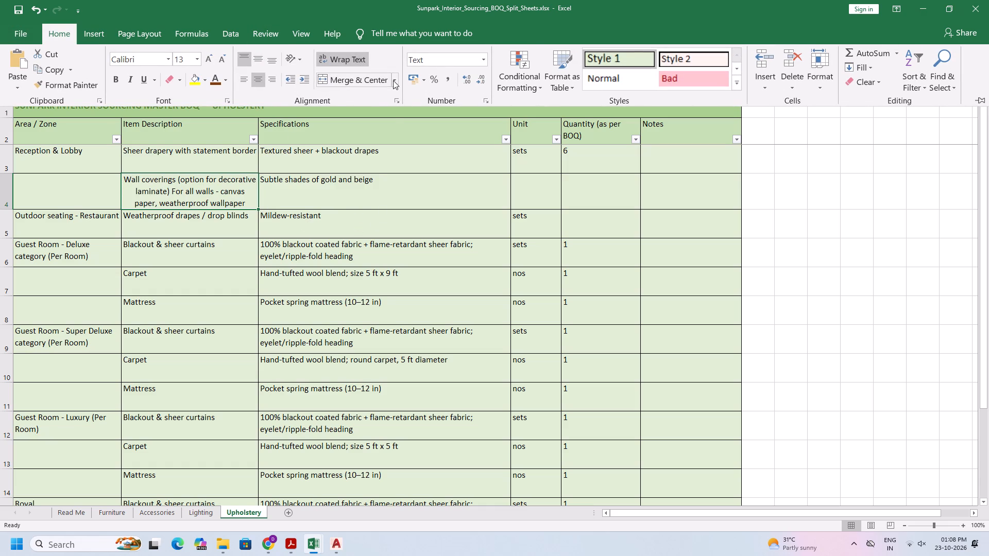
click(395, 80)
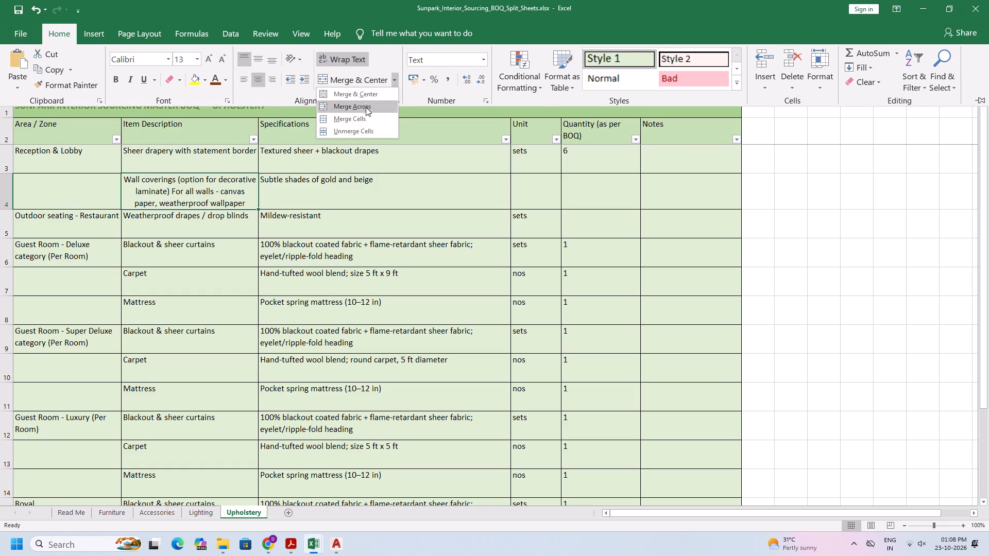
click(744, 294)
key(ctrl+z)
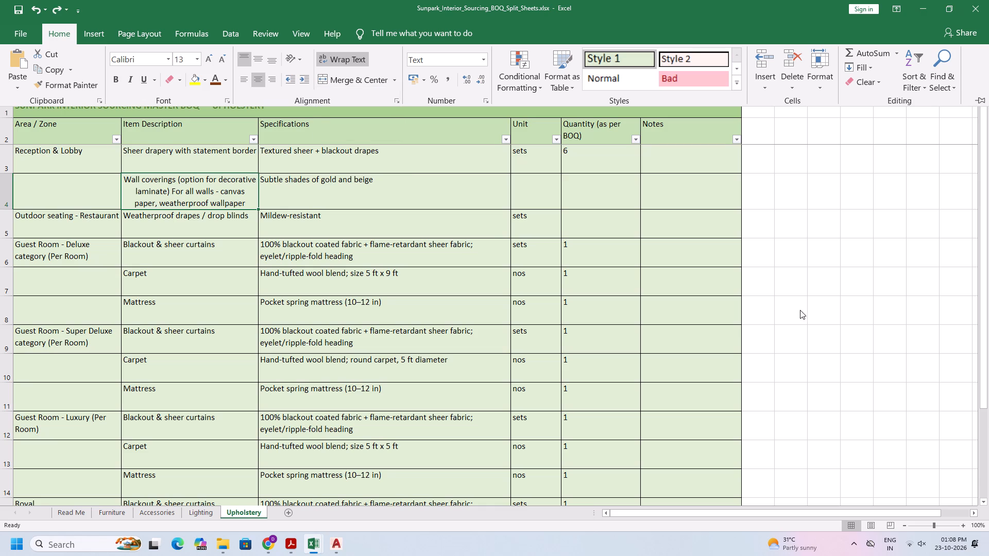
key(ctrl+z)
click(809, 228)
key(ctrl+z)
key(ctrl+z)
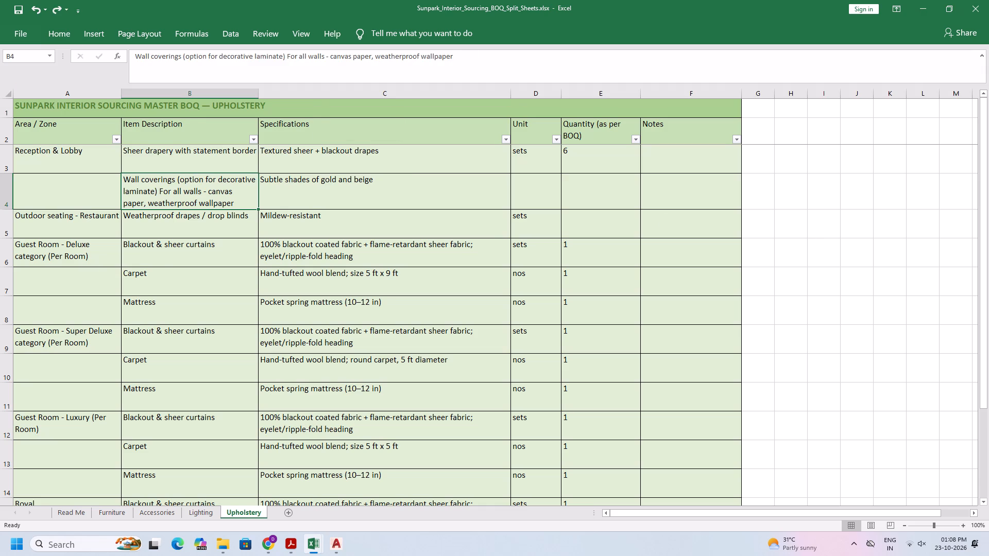
Enter "sq.ft" as the unit for the wall coverings row.
click(383, 181)
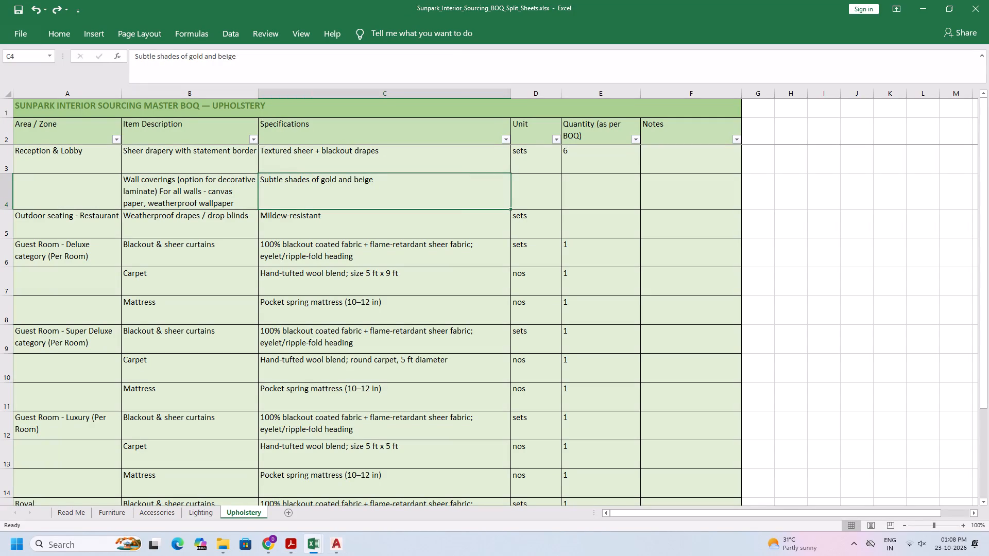
click(519, 197)
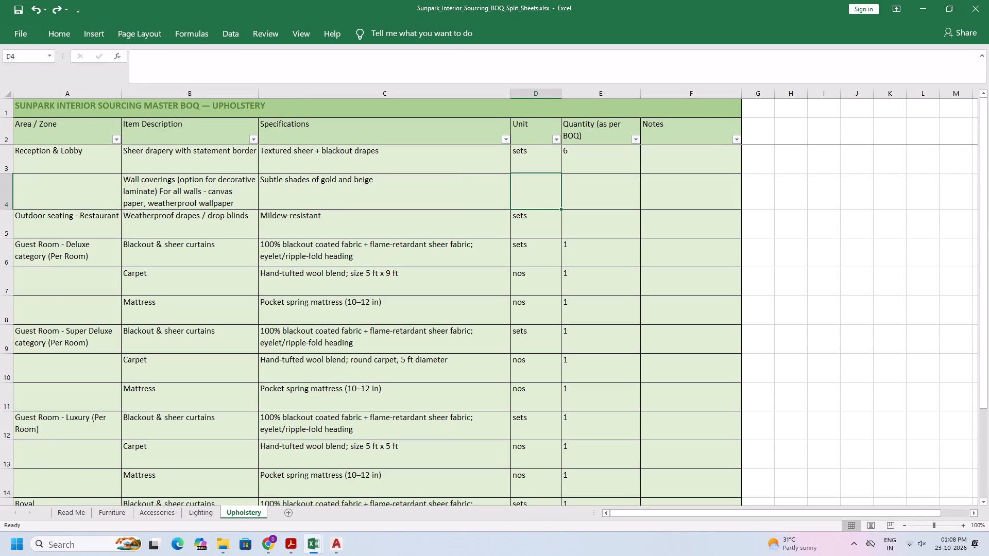
text(sq.ft)
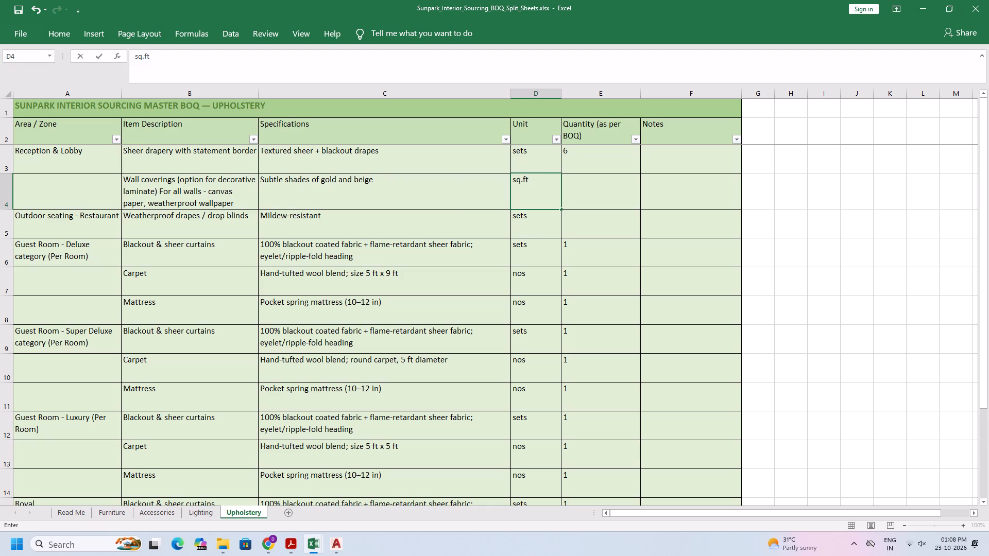
On the Accessories sheet, change the Reception & Lobby art wall's item description to "Behind front desk wall - metal art work".
click(193, 517)
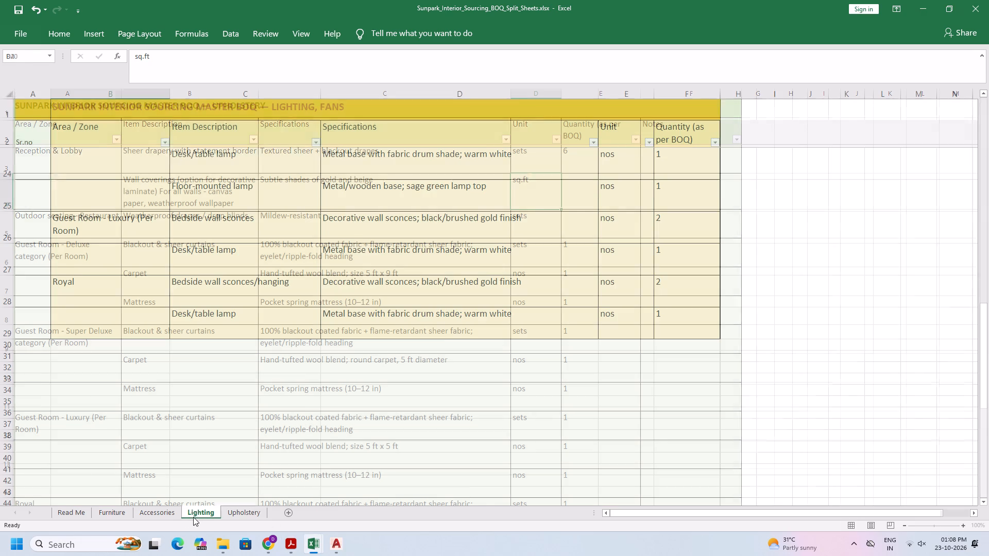
click(169, 511)
scroll(185, 391, up, 2)
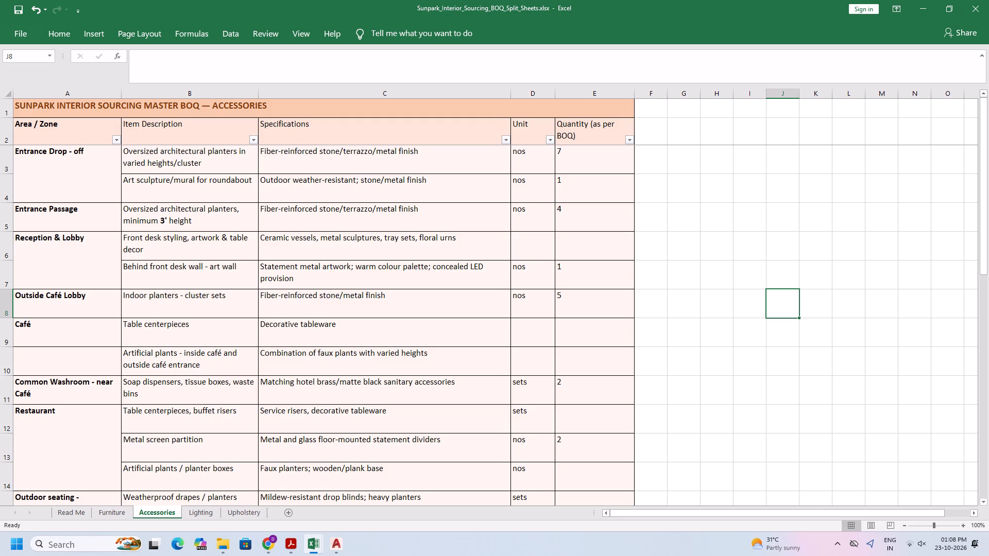
click(247, 272)
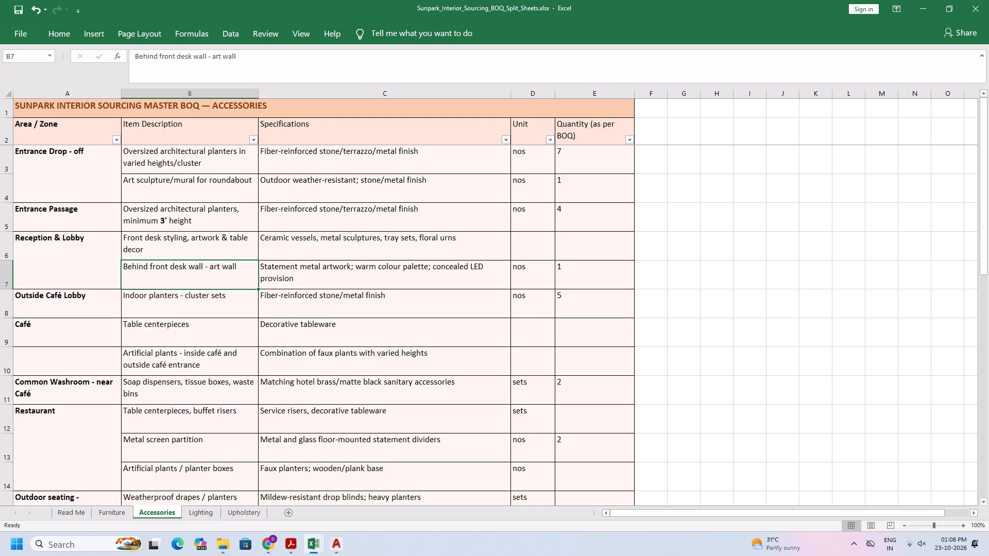
double_click(240, 269)
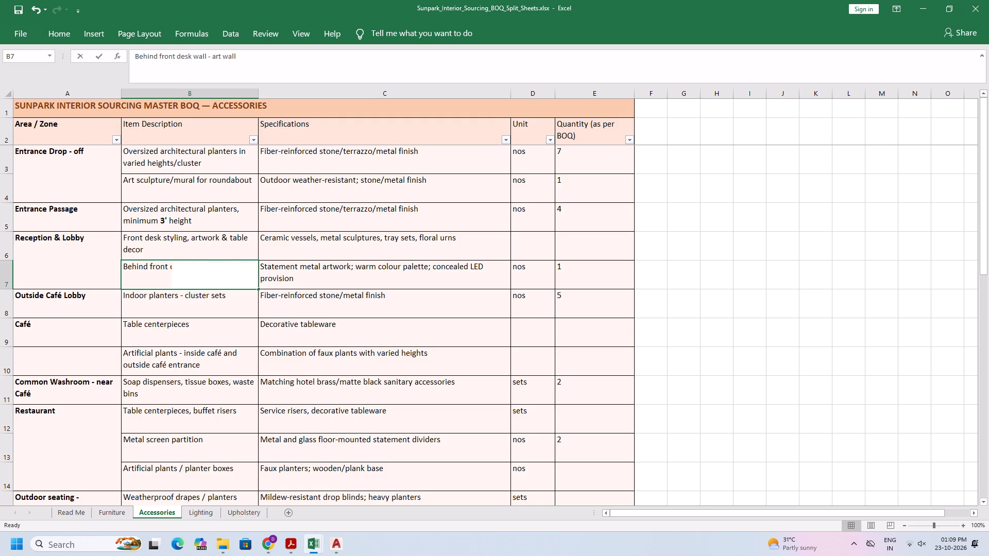
click(223, 271)
click(241, 271)
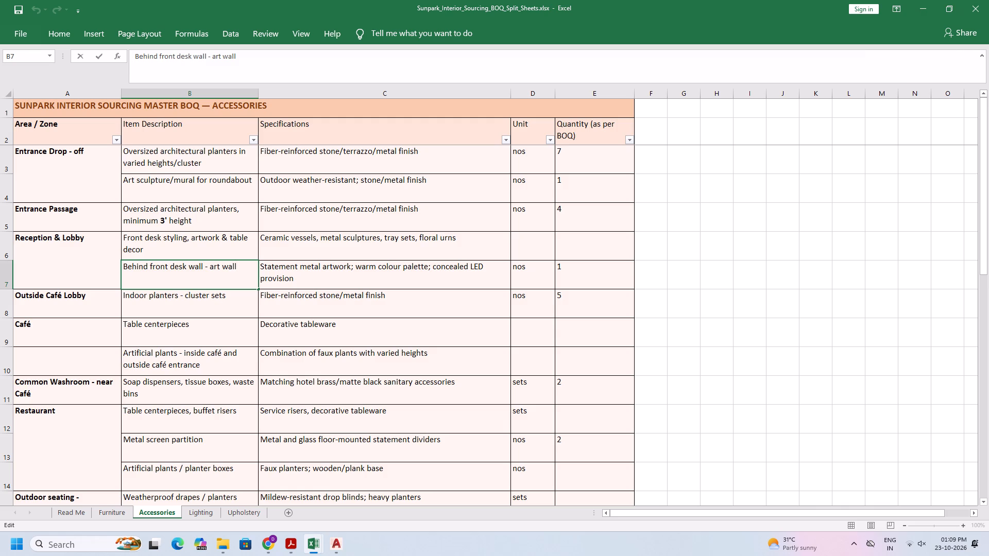
drag(220, 269, 211, 269)
text(meta;l)
key(BackSpace)
key(BackSpace)
text(lart)
key(BackSpace)
key(BackSpace)
key(BackSpace)
key(space)
text(art)
key(Right)
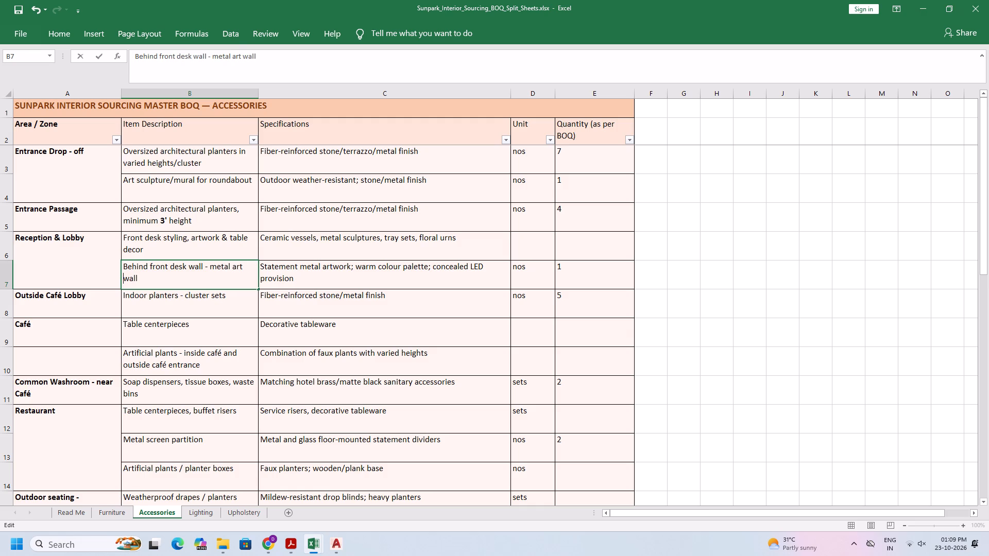
key(Right)
key(Right)
key(Right)
key(Right)
key(BackSpace)
key(BackSpace)
key(BackSpace)
key(BackSpace)
text(work)
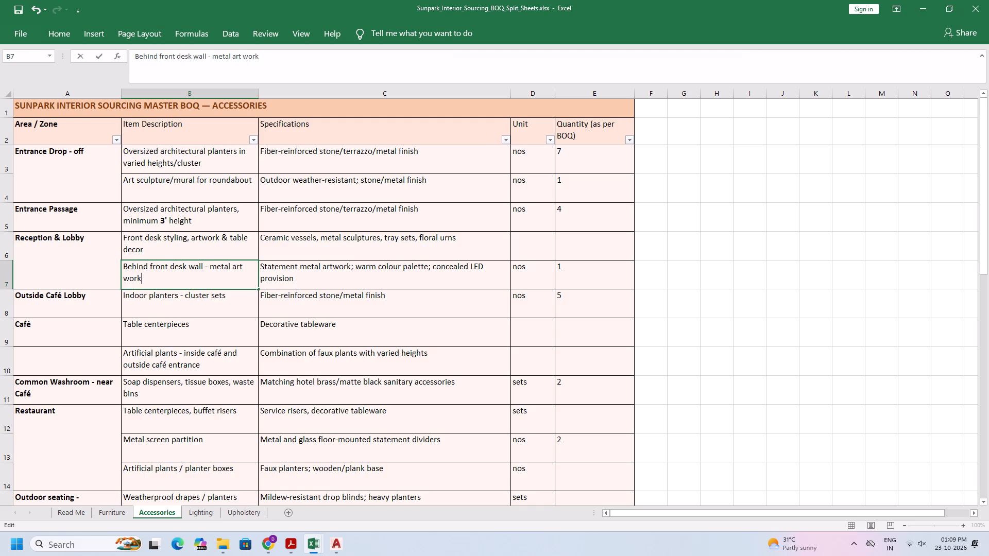
Return to the Upholstery sheet and make row 4 taller to give the wall coverings description more room.
click(245, 508)
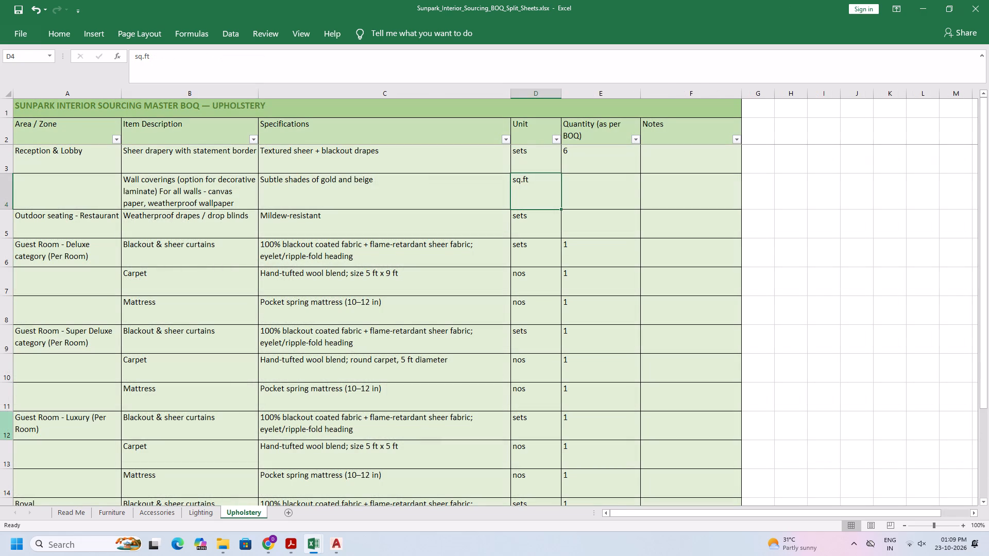
drag(10, 211, 10, 216)
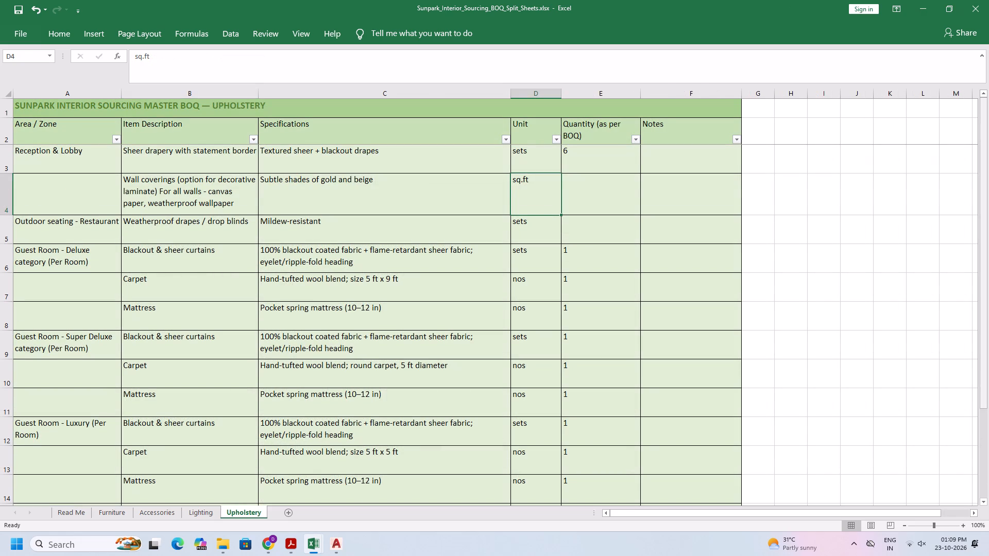
click(170, 228)
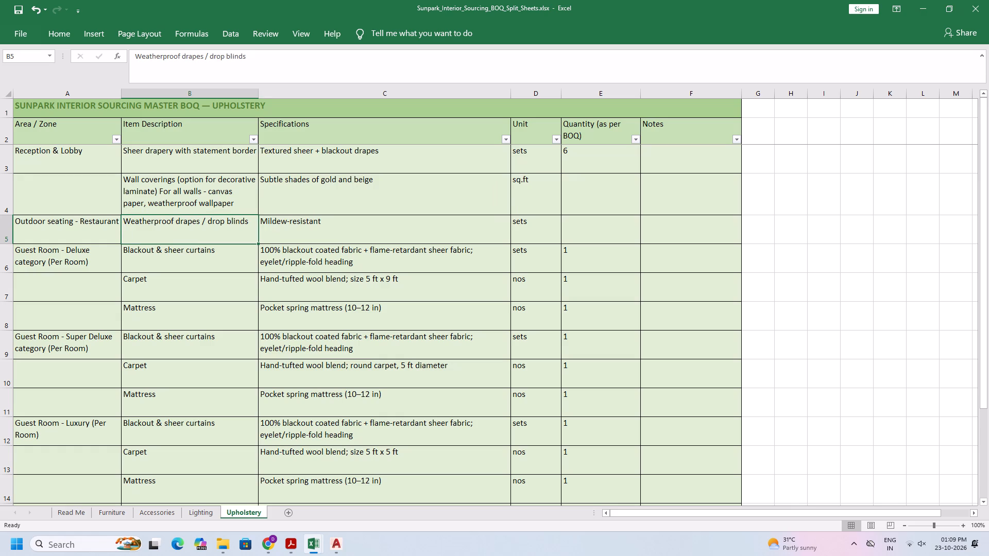
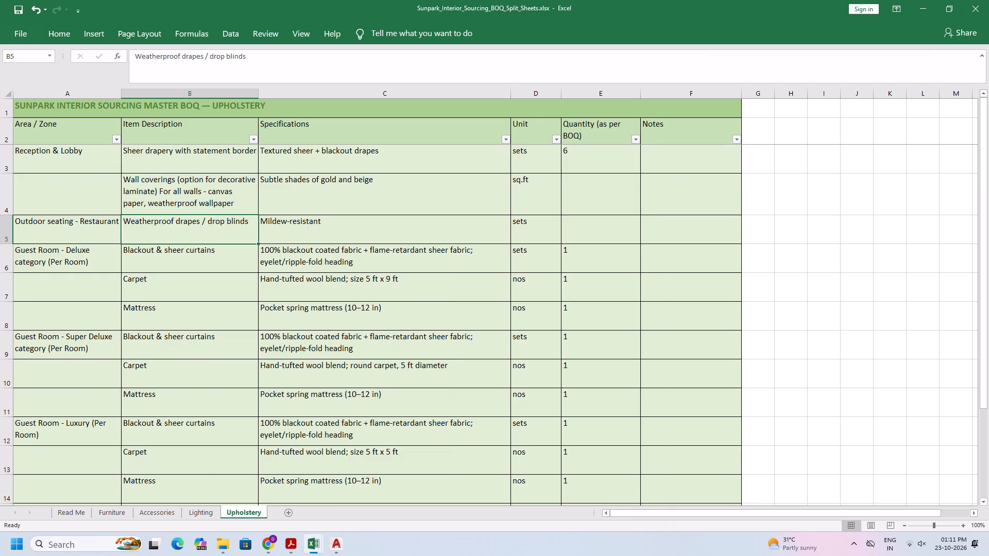
click(115, 30)
click(106, 28)
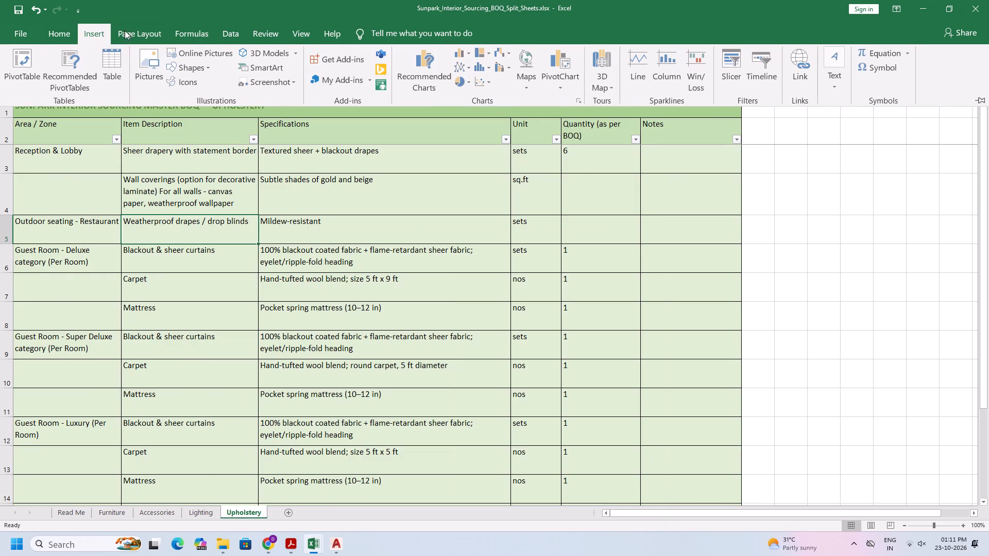
click(61, 31)
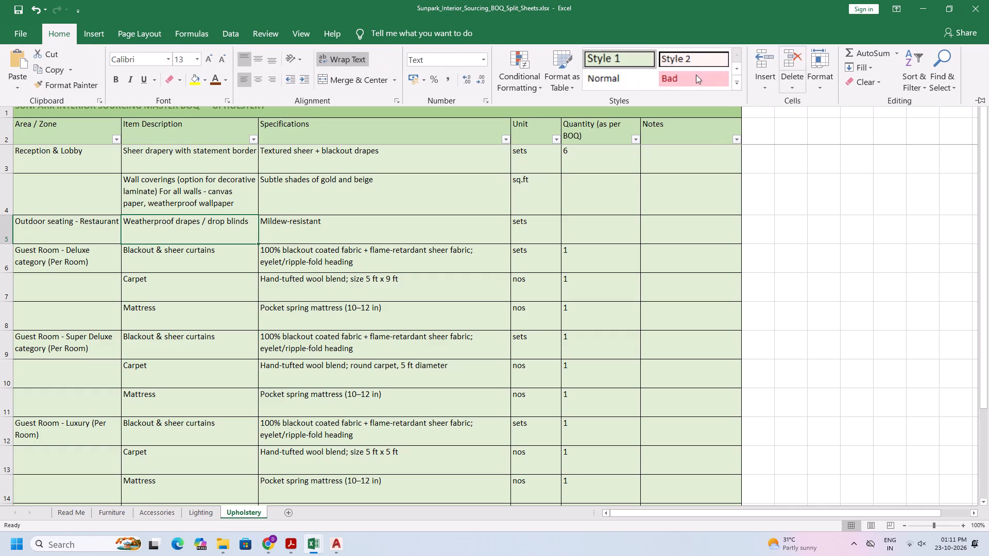
click(758, 80)
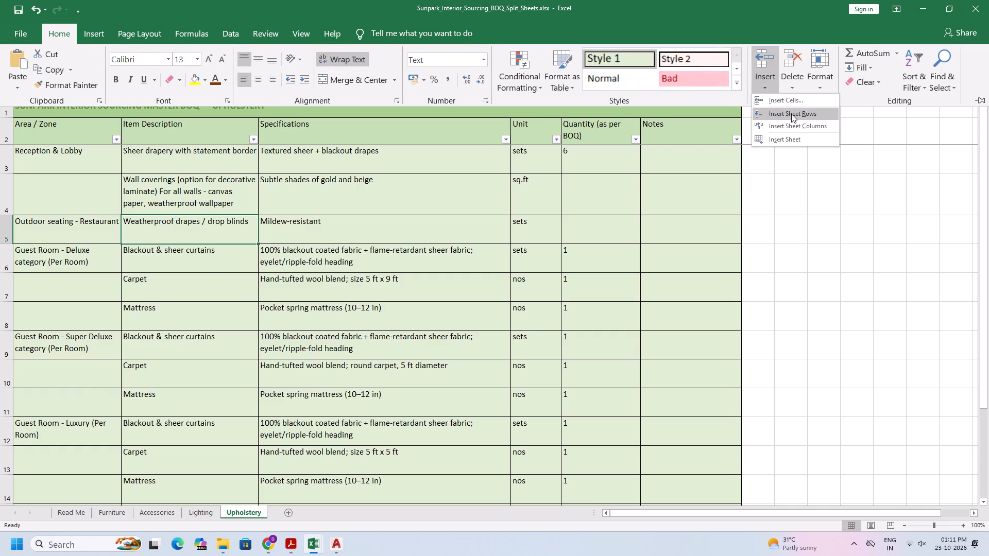
click(791, 113)
click(54, 234)
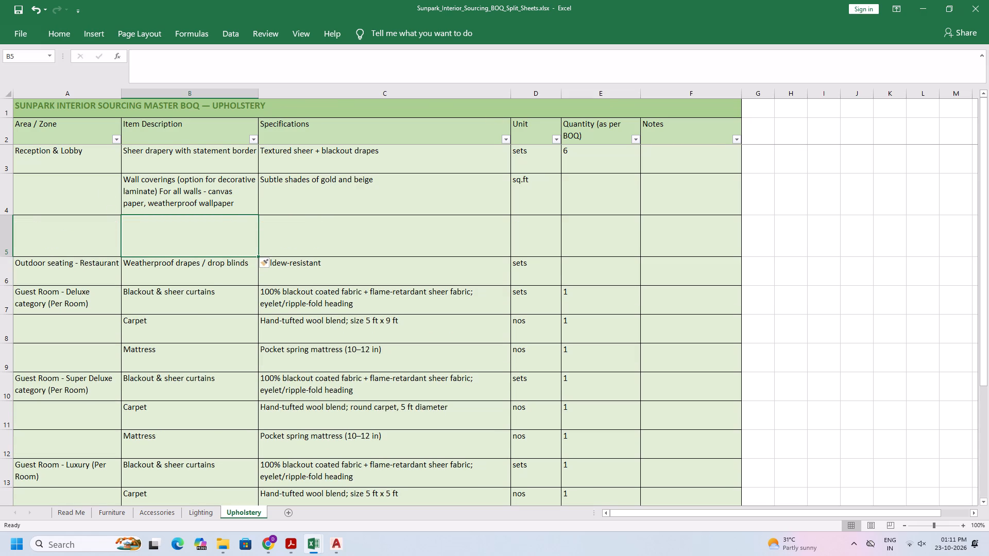
drag(4, 257, 3, 249)
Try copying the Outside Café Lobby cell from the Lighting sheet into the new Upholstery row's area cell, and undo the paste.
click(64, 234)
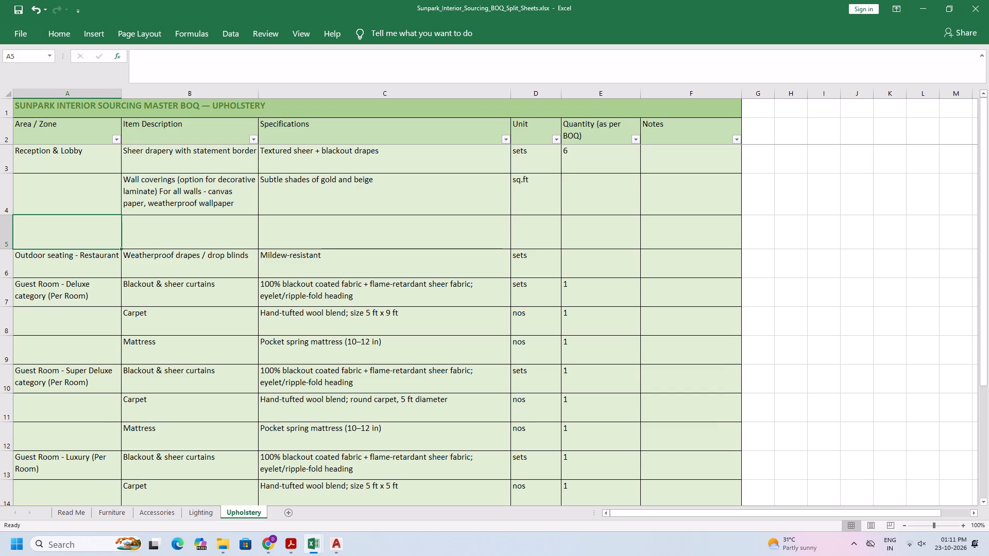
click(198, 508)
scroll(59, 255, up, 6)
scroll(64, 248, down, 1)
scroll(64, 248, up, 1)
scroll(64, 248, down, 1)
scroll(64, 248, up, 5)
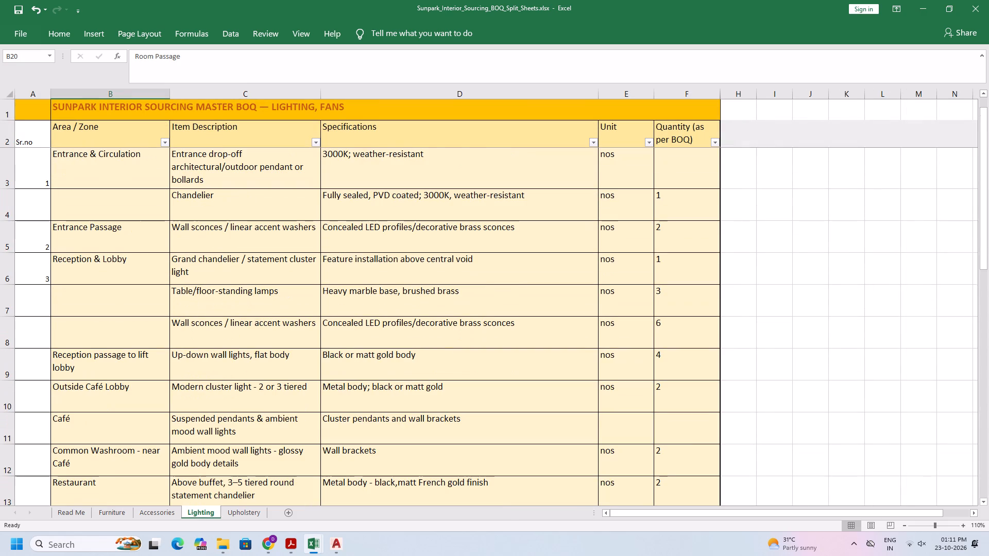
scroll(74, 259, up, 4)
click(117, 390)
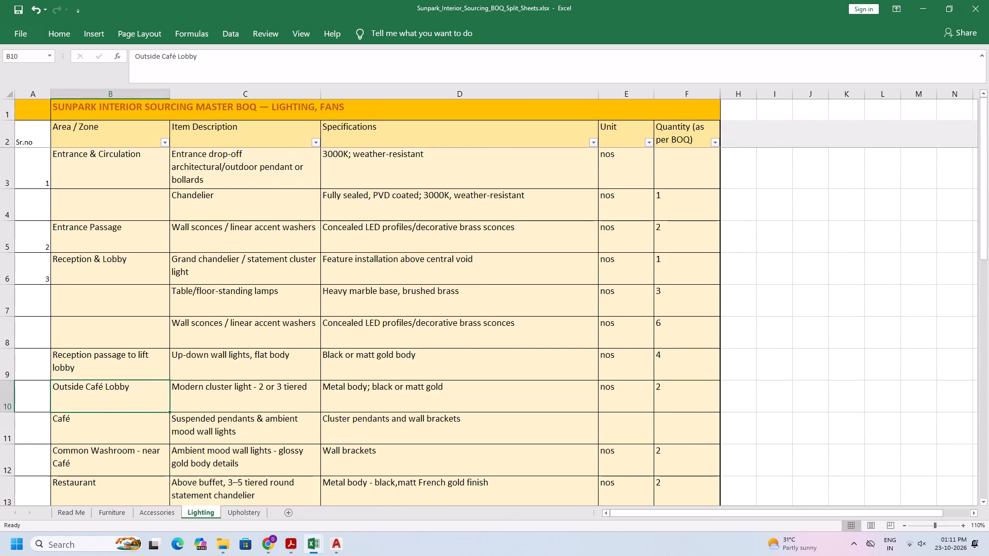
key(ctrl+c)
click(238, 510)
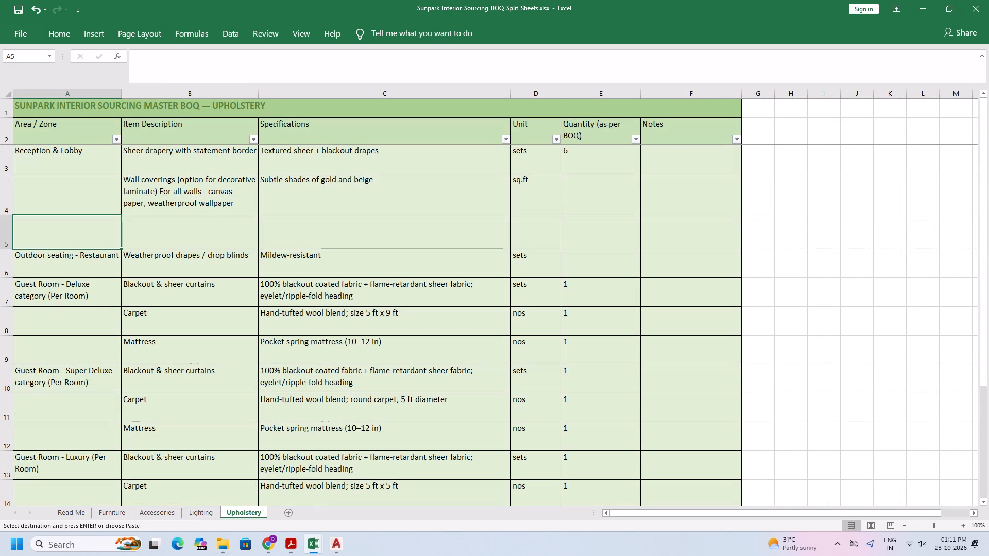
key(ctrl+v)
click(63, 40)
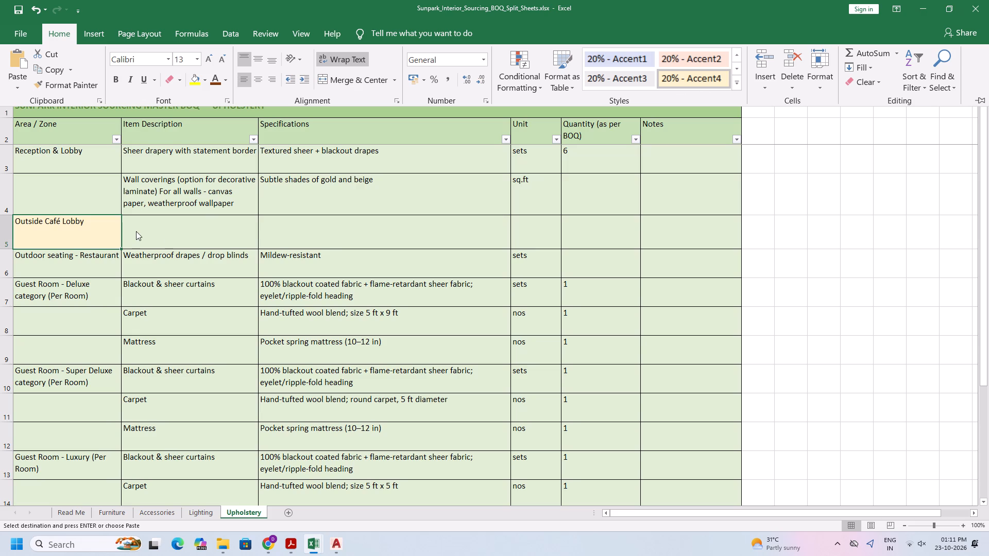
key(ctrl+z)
Copy only the text "Outside Café Lobby" from the Accessories sheet into the new Upholstery row's Area / Zone cell.
click(195, 509)
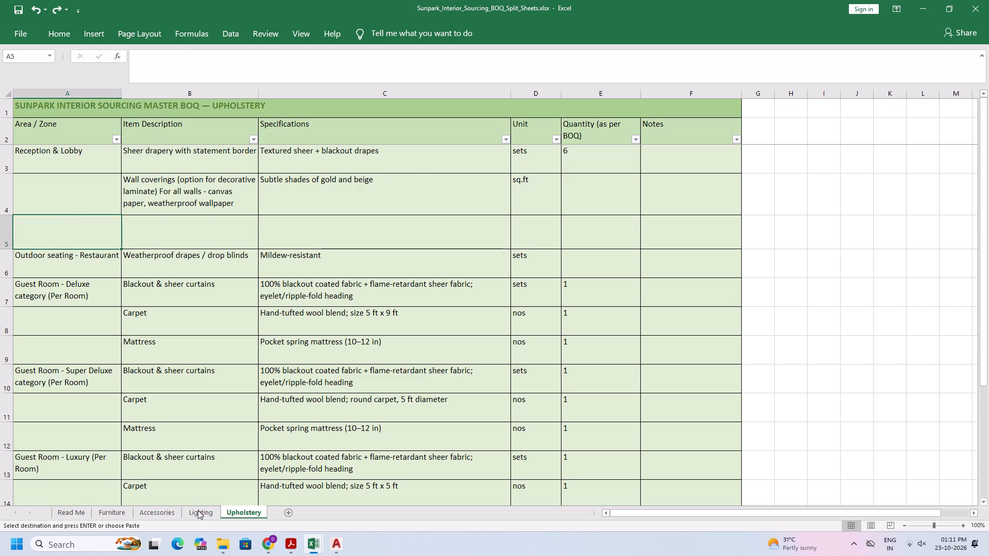
click(163, 510)
double_click(64, 300)
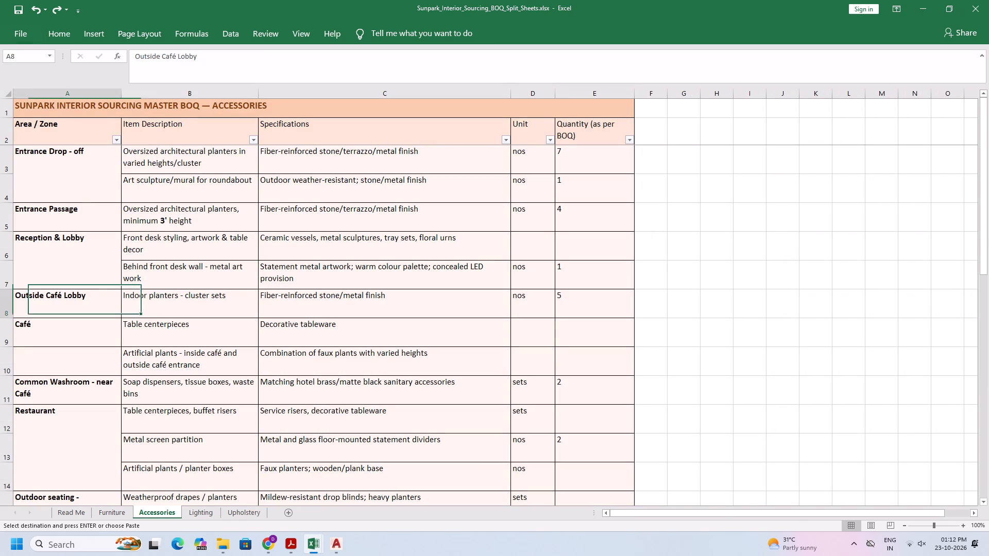
double_click(91, 299)
drag(91, 298, 1, 294)
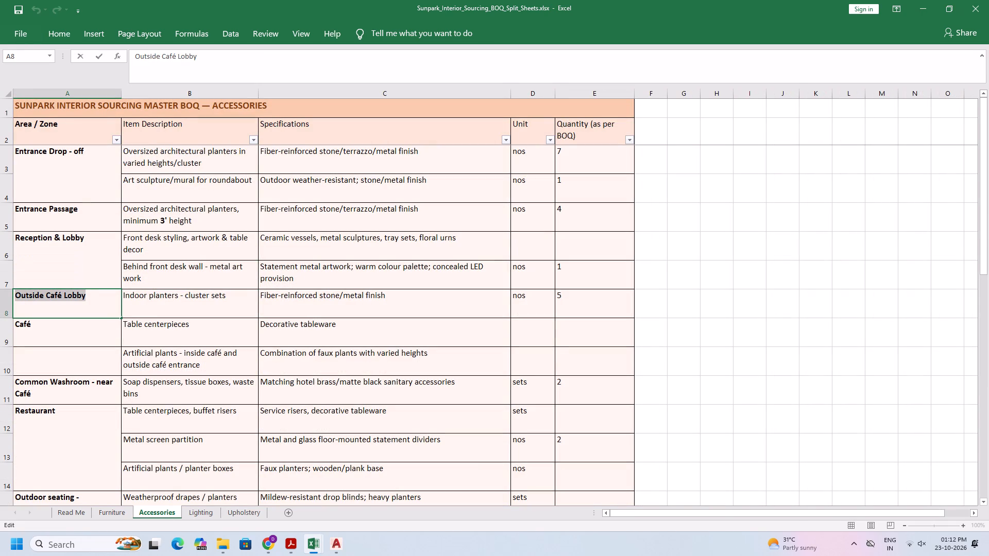
key(ctrl+c)
click(242, 516)
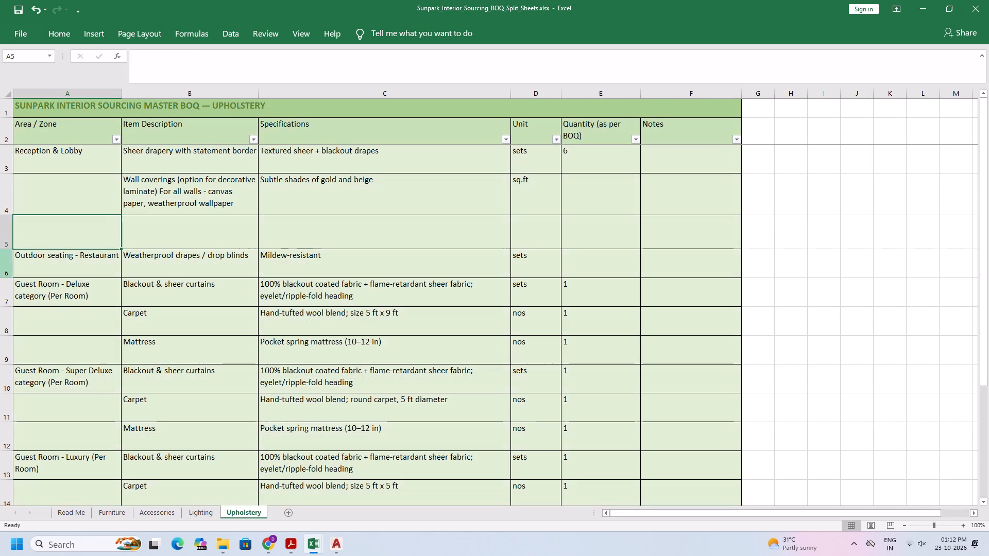
double_click(61, 227)
key(ctrl+v)
click(166, 228)
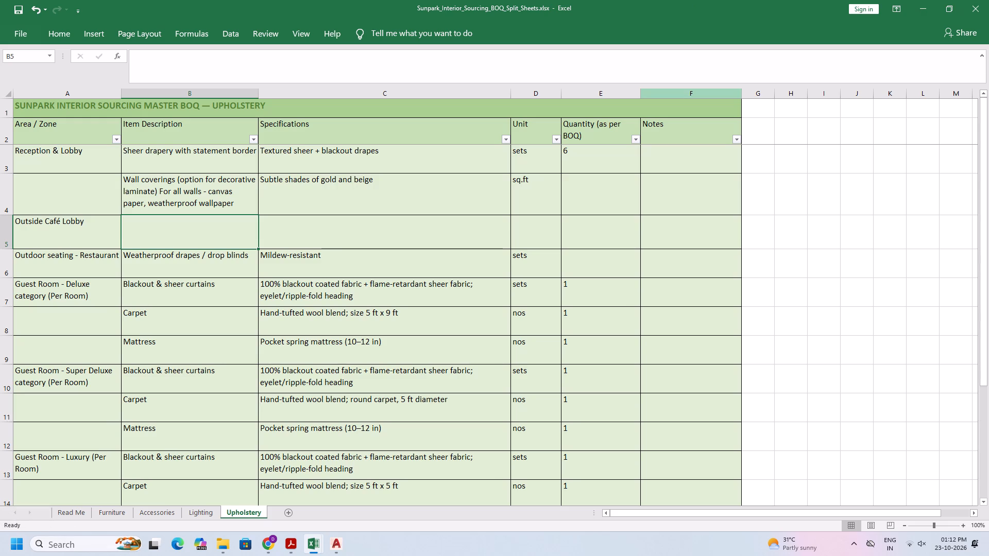
Enter "Wall covering" as the item description for the Outside Café Lobby row.
click(199, 235)
double_click(196, 234)
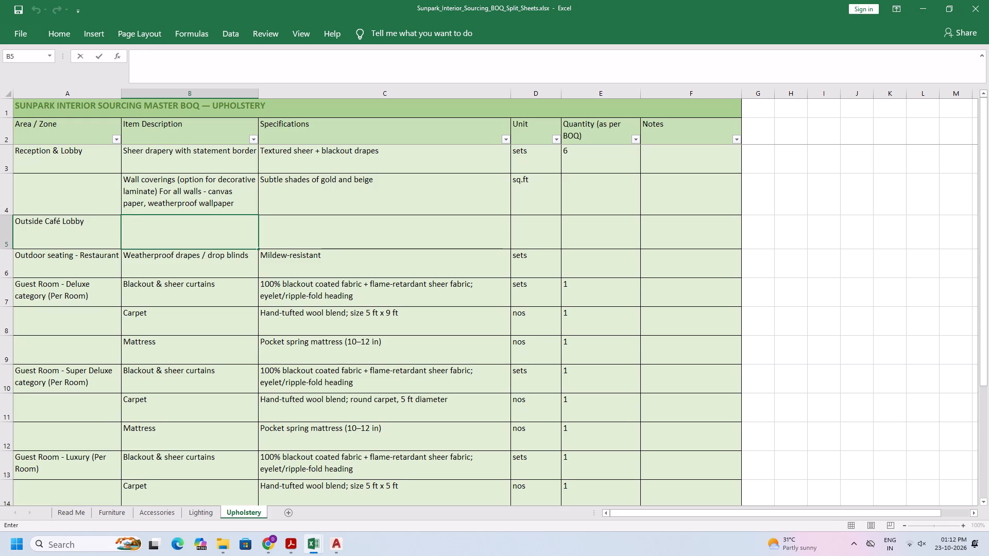
text(WAll)
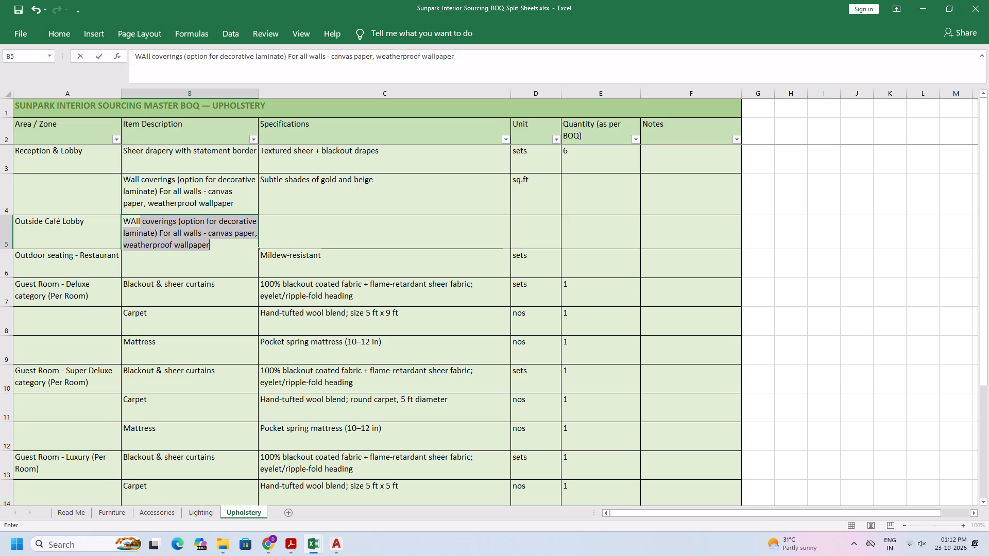
key(space)
text(cover)
text(ing)
key(space)
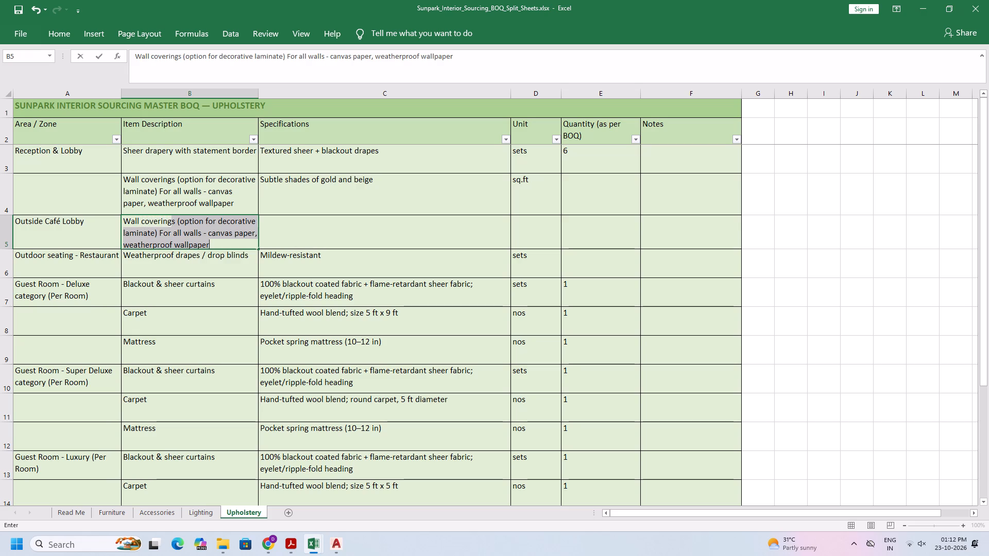
Enter "Heavy-Duty Textured Vinyl Wallpaper" in the Outside Café Lobby row's Specifications cell.
click(312, 230)
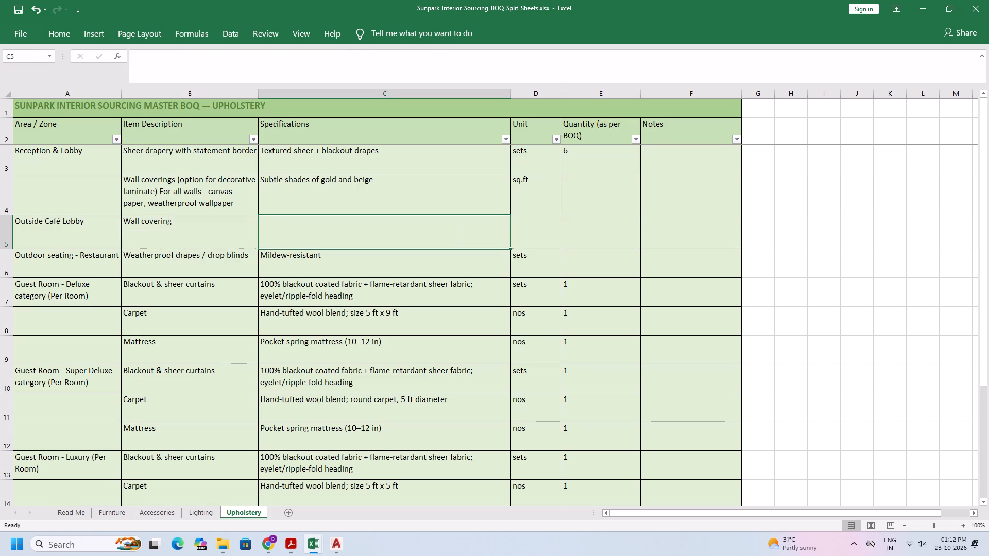
text(Heavy)
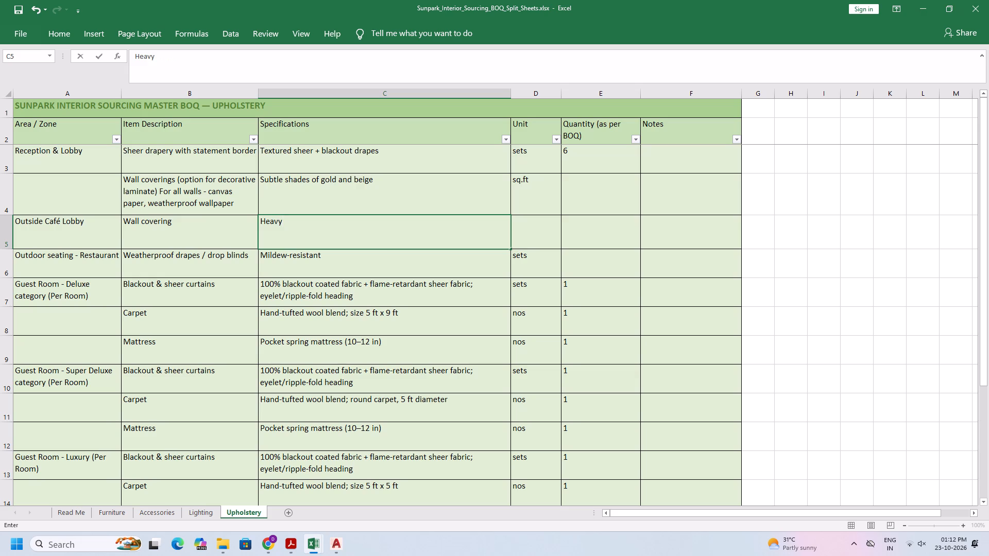
text(-Duty)
key(space)
text(Textured)
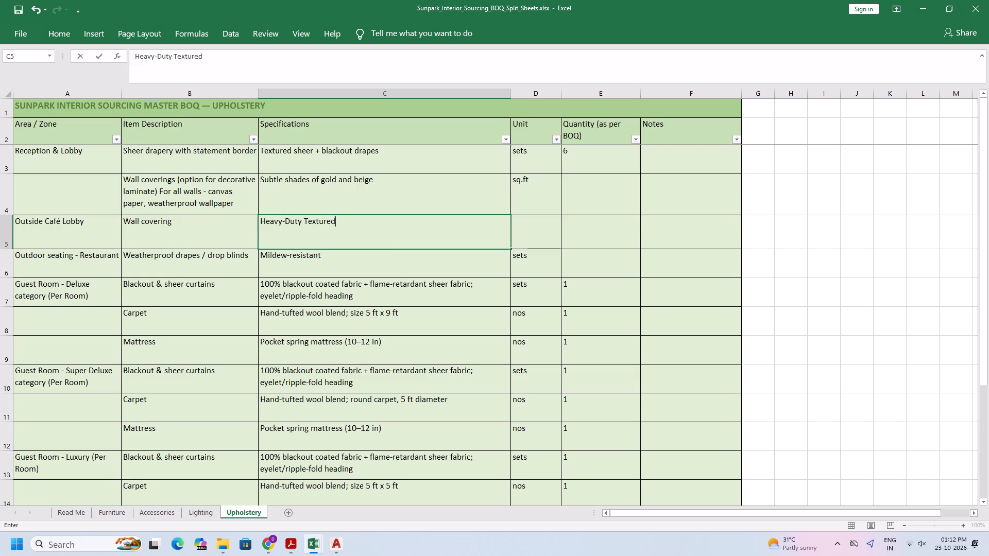
key(space)
text(Vinyl Wallpaper)
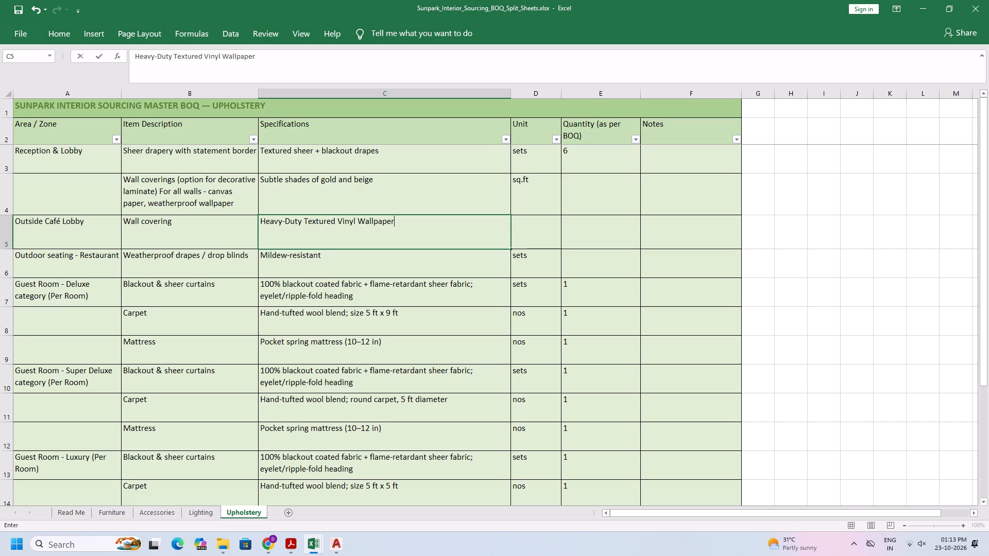
Cut the wallpaper text out of the Outside Café Lobby row's Specifications cell.
drag(407, 221, 259, 229)
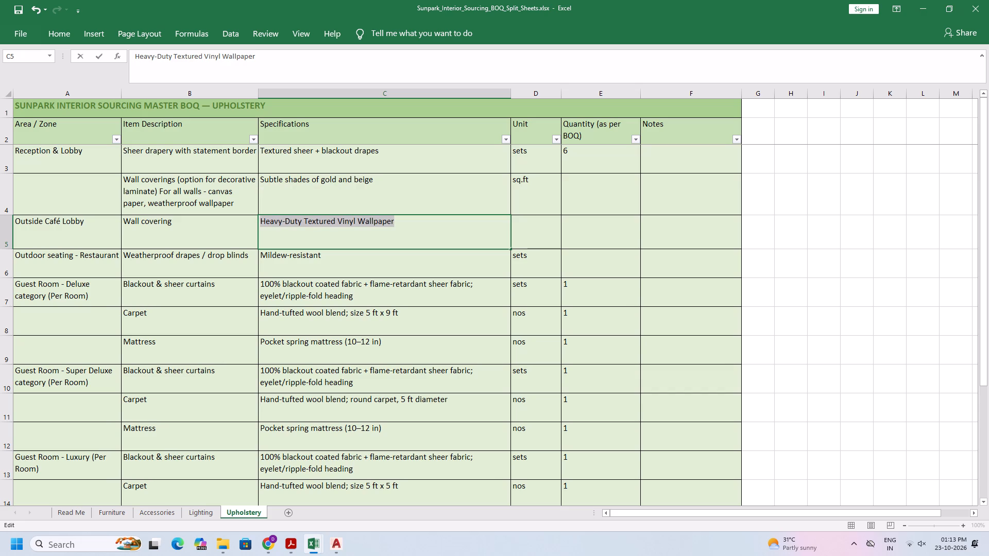
right_click(338, 220)
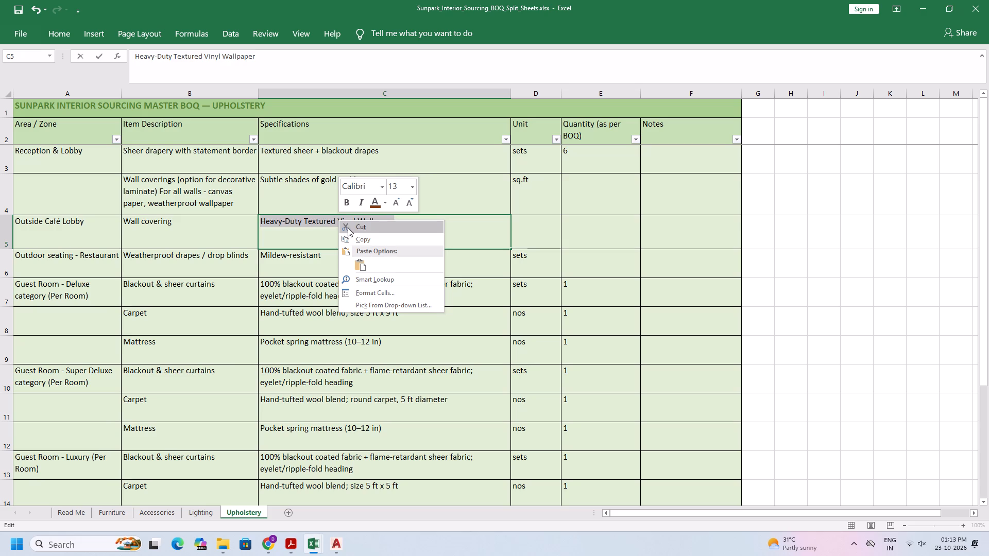
click(348, 228)
Make the "Wall covering" text in the Outside Café Lobby row's item description bold.
click(204, 232)
double_click(177, 222)
drag(179, 223, 112, 223)
click(63, 31)
click(116, 79)
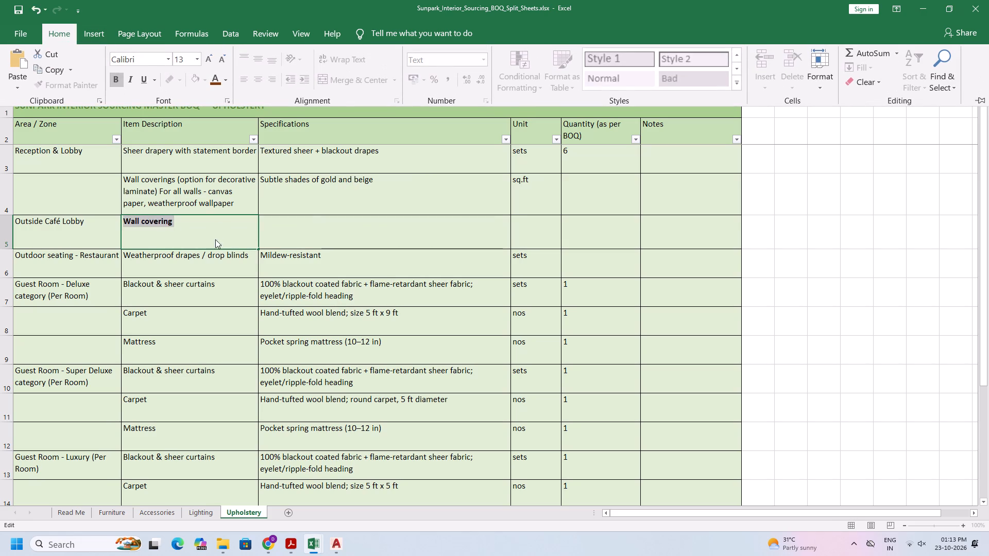
Append "- Heavy-Duty Textured Vinyl Wallpaper" after "Wall covering" in the Outside Café Lobby row's item description.
click(208, 222)
click(176, 223)
text(-)
key(space)
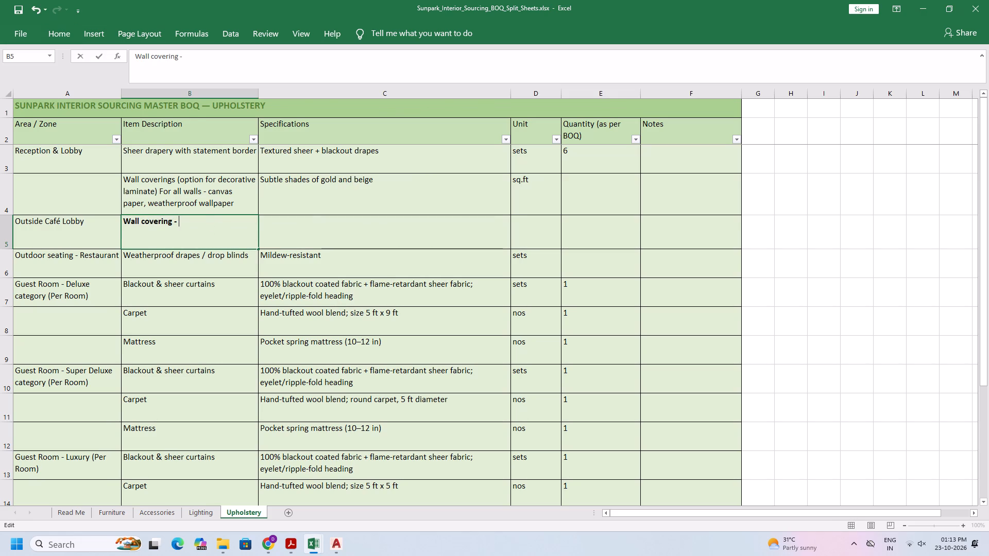
key(ctrl+v)
key(ctrl+space)
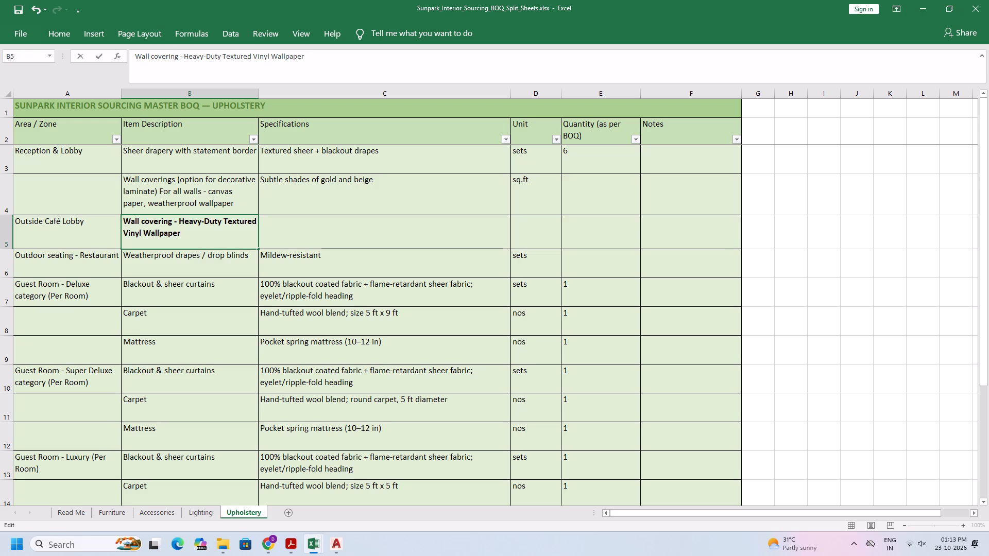
Remove the bold formatting from "Heavy-Duty Textured Vinyl Wallpaper" in the Outside Café Lobby row's item description.
drag(178, 223, 193, 238)
click(64, 26)
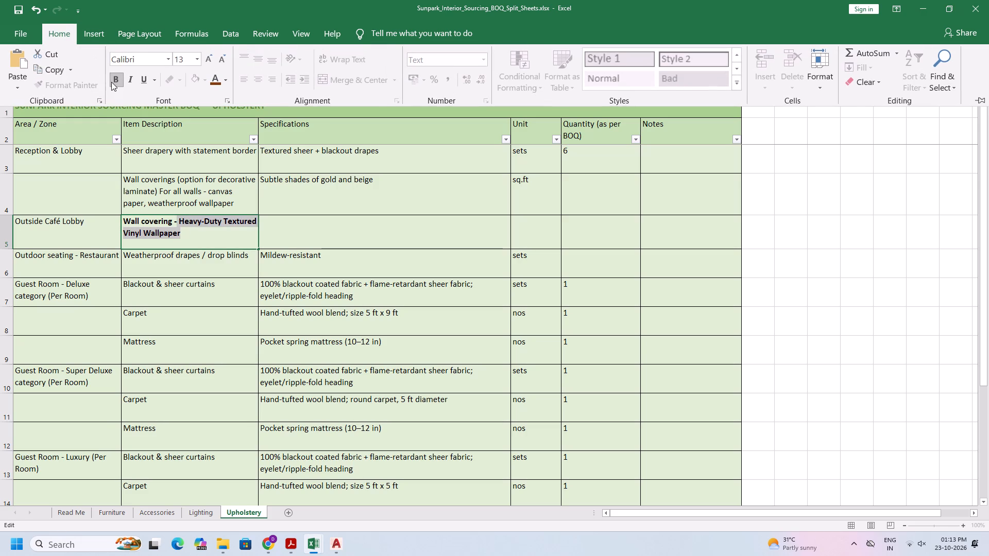
click(115, 82)
click(326, 246)
click(319, 230)
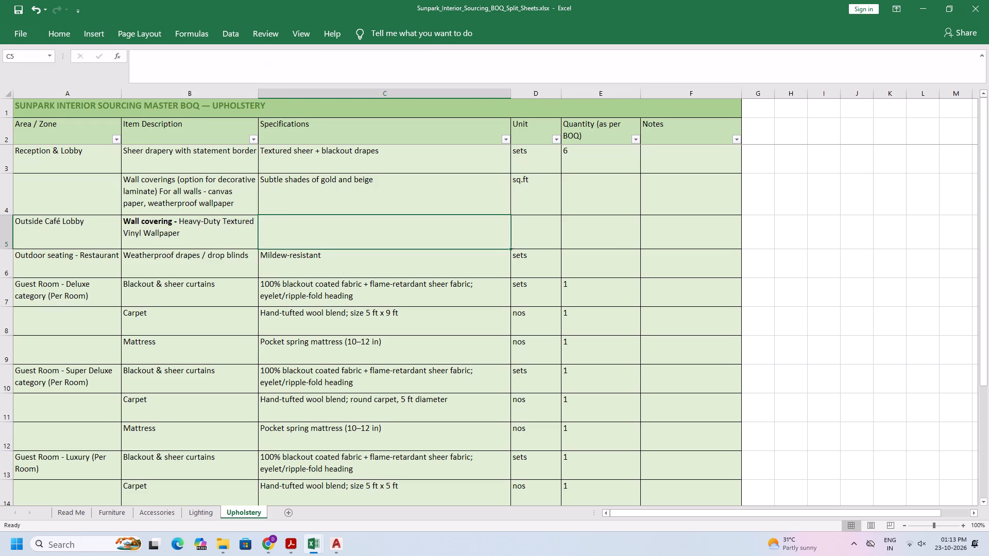
Copy the fire-rated wall covering specification for the Outside Café Lobby from the master BOQ in Adobe Acrobat.
click(292, 549)
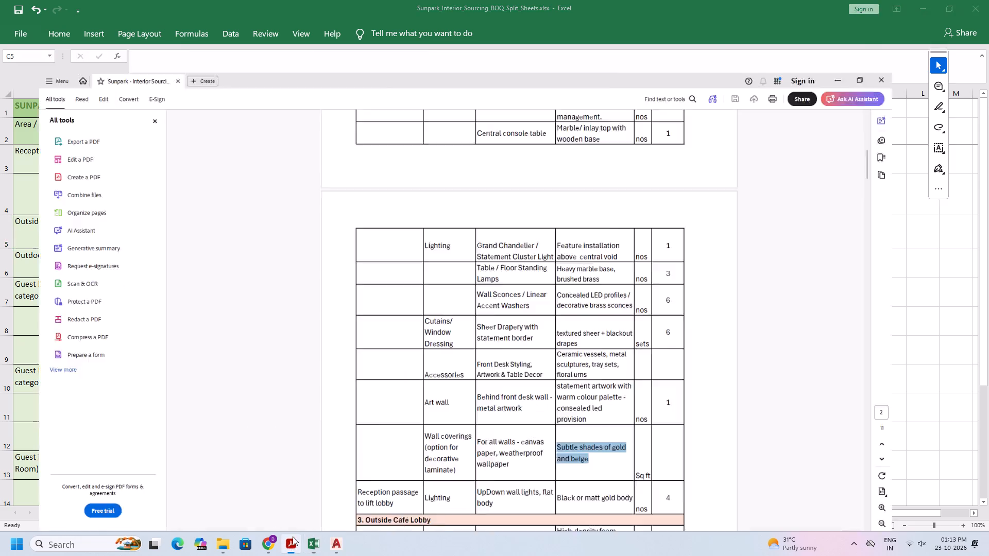
scroll(651, 454, down, 6)
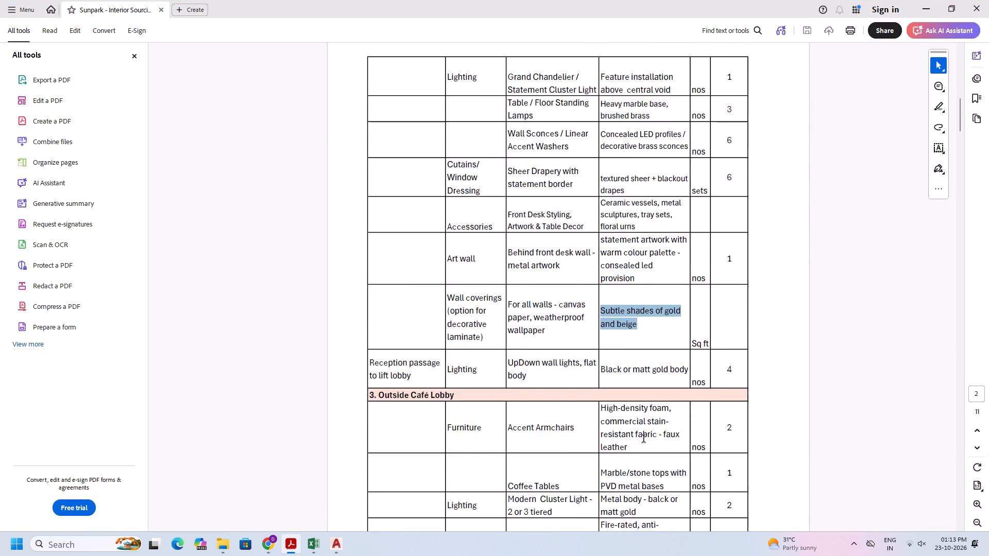
scroll(644, 439, down, 3)
click(659, 450)
drag(670, 454, 610, 421)
key(ctrl+c)
Return to the Excel workbook and paste the copied fire-rated specification into the Outside Café Lobby row's Specifications cell.
click(338, 541)
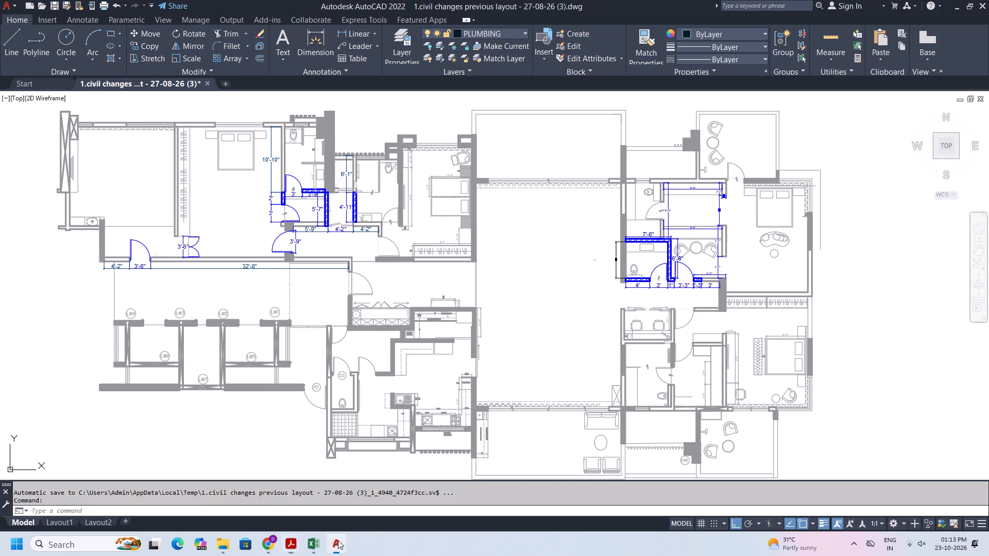
click(315, 541)
click(373, 505)
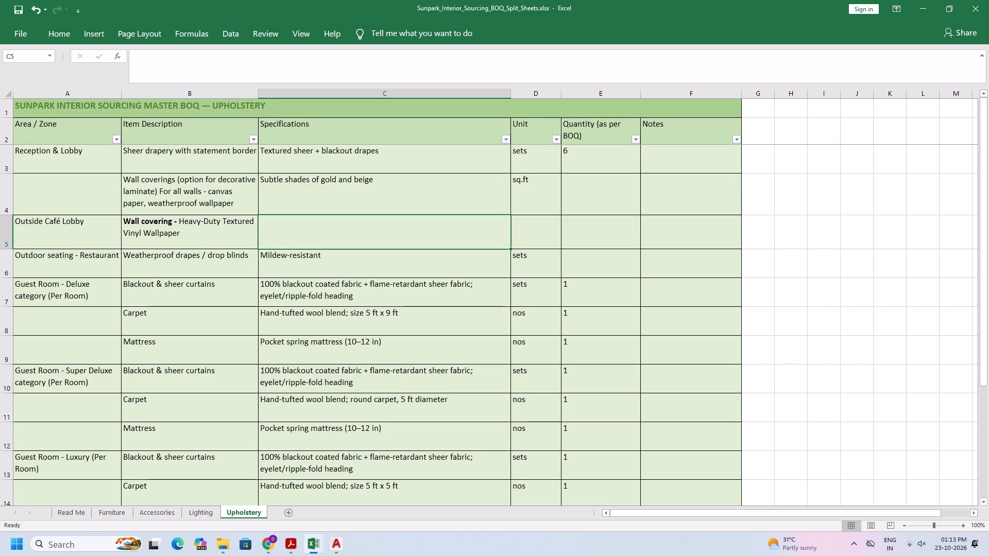
key(ctrl+v)
key(ctrl+z)
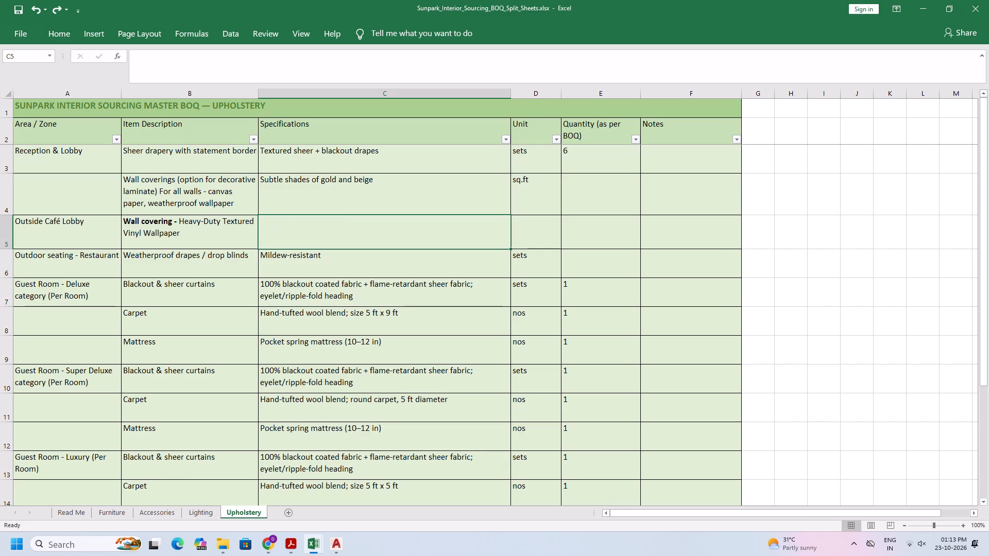
double_click(345, 244)
key(ctrl+v)
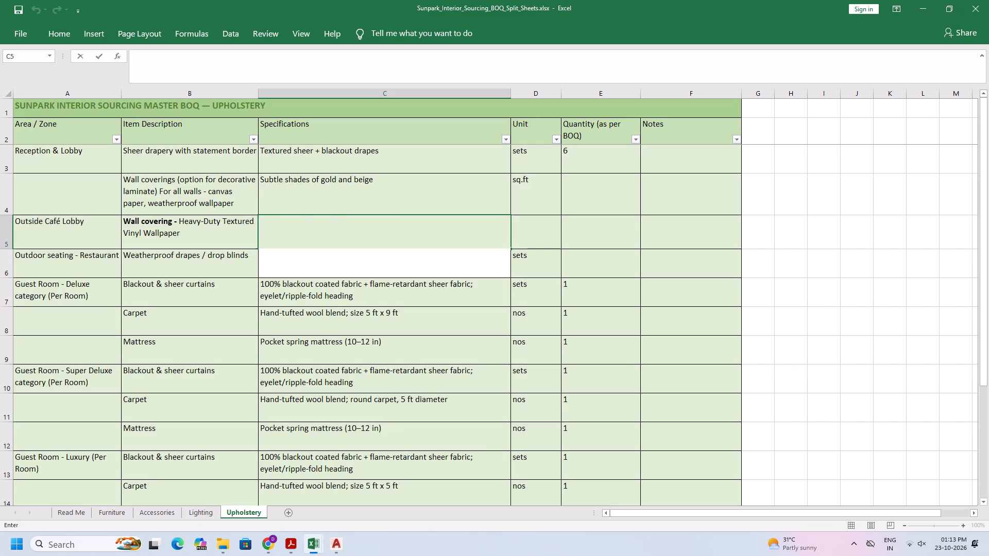
click(508, 322)
click(315, 232)
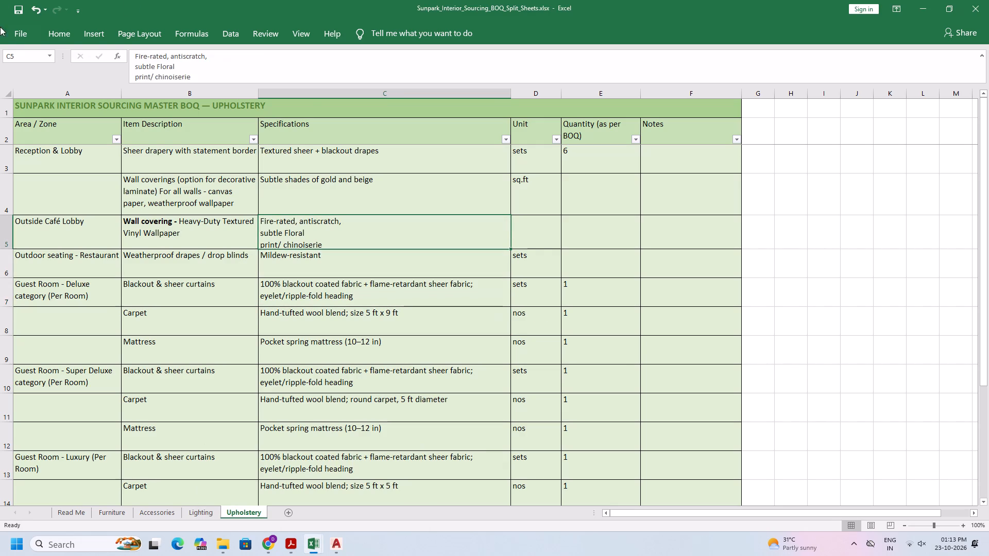
Remove the line breaks from the pasted specification so it reads "Fire-rated, antiscratch, subtle Floral print/ chinoiserie".
click(56, 32)
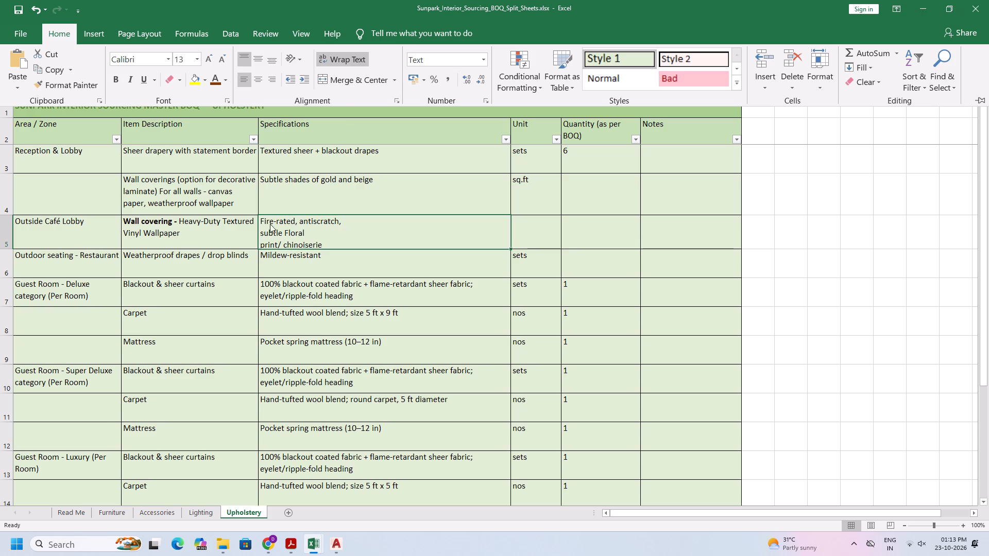
double_click(262, 231)
double_click(261, 235)
click(260, 234)
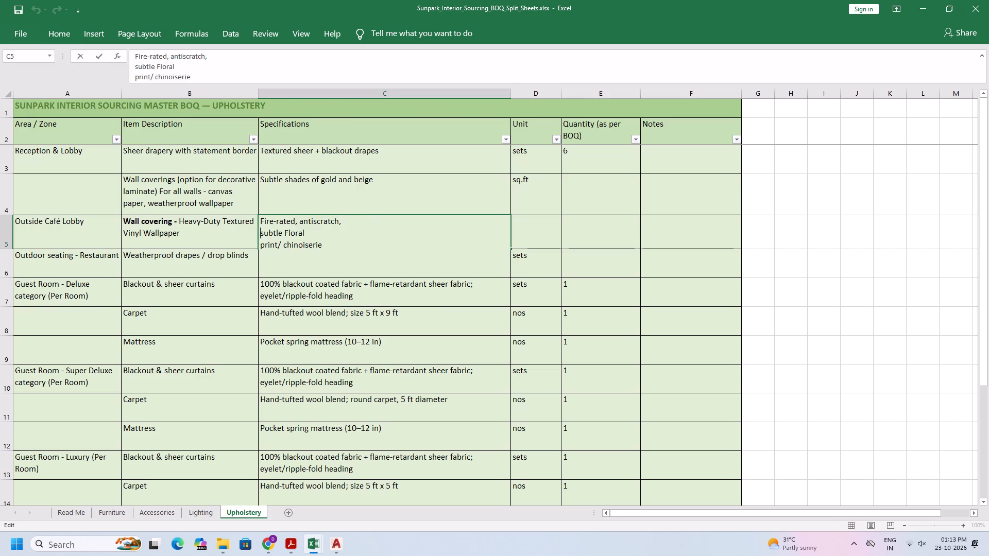
key(BackSpace)
click(261, 235)
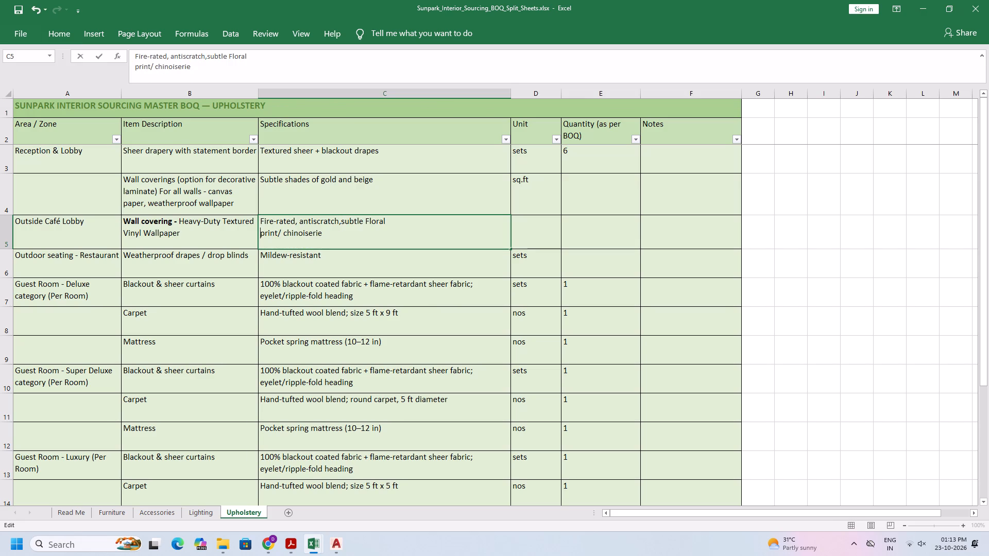
key(BackSpace)
key(space)
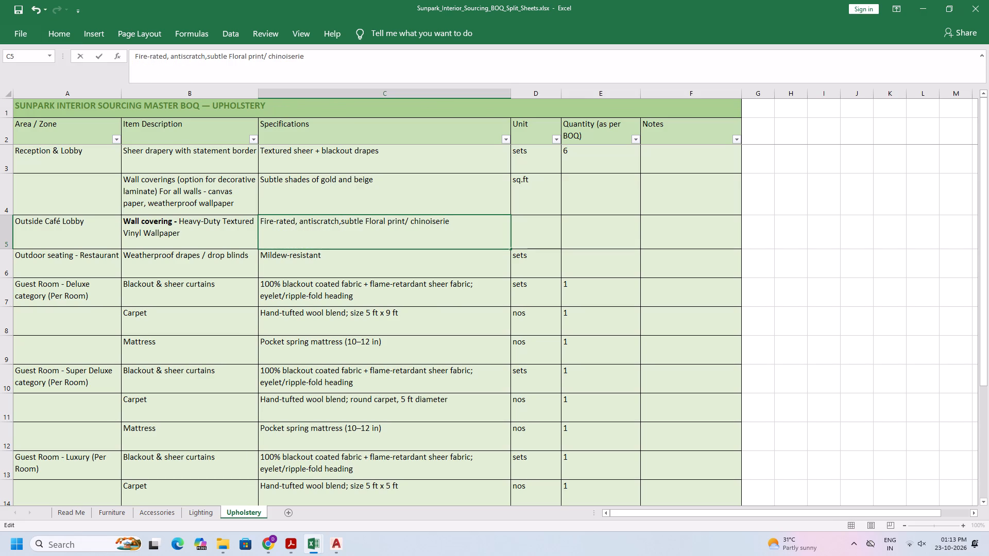
click(340, 224)
double_click(339, 223)
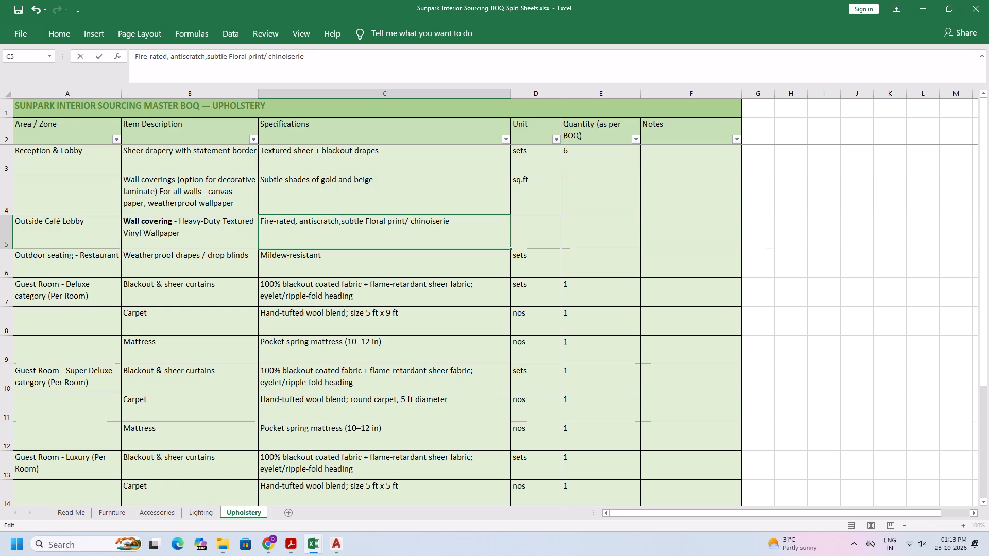
key(space)
click(444, 228)
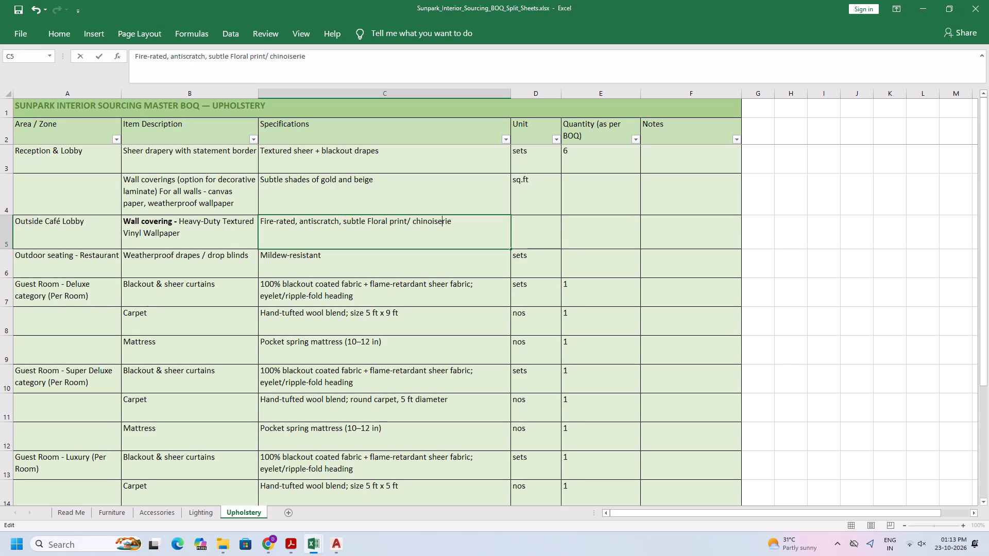
Enter "sq.ft" as the unit for the Outside Café Lobby wall covering row.
click(535, 224)
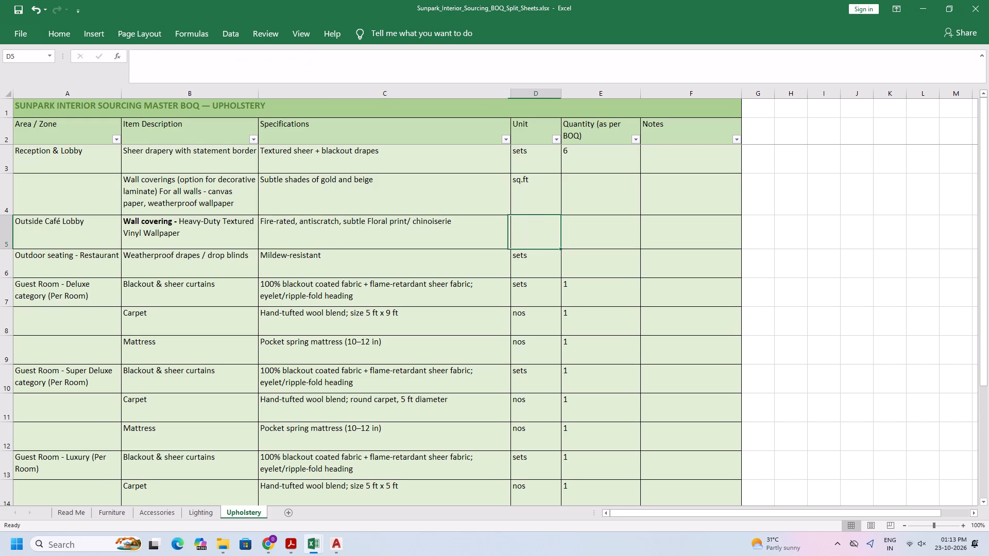
text(sq.ft)
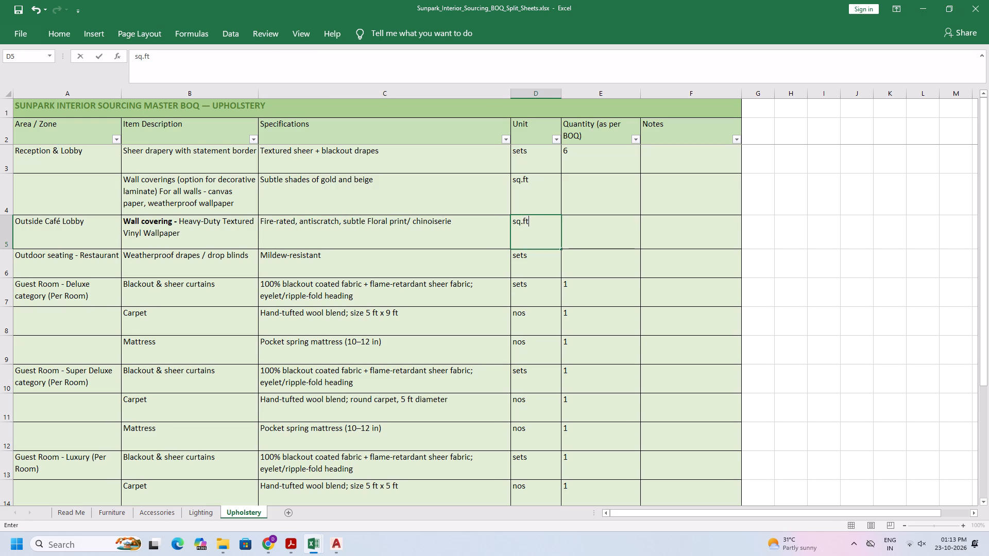
click(575, 234)
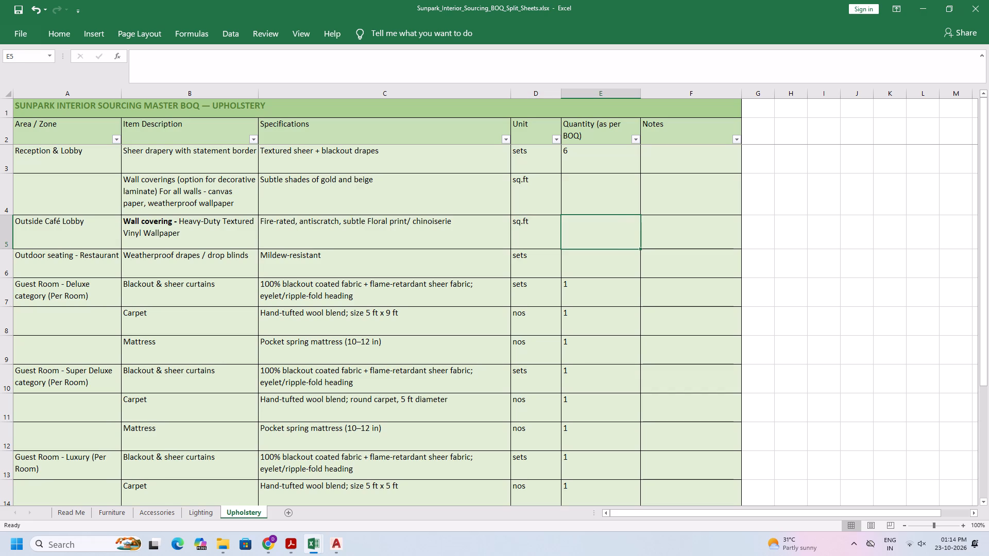
Make only the words "Wall coverings" bold in the item description under Reception & Lobby.
scroll(180, 270, up, 3)
scroll(156, 174, up, 3)
double_click(158, 186)
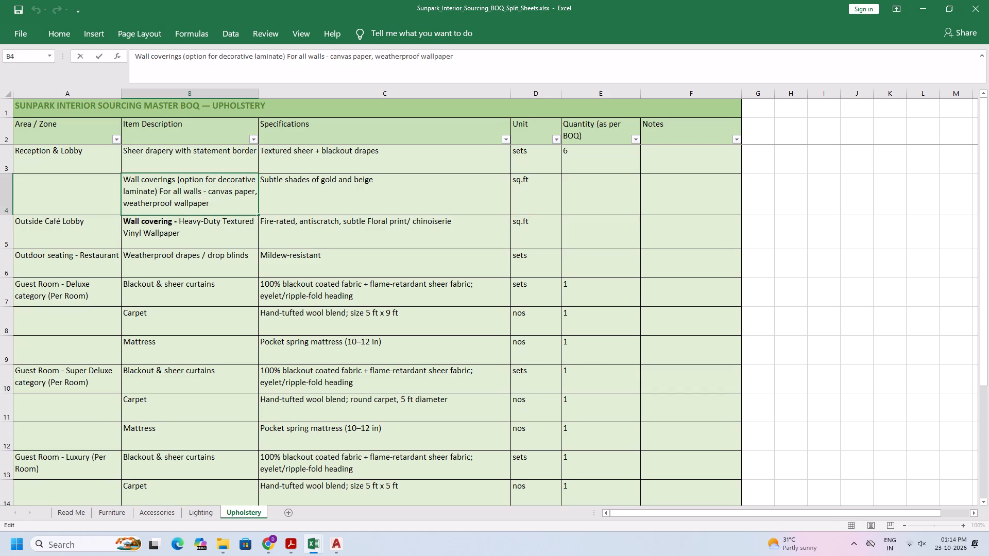
drag(175, 178, 124, 178)
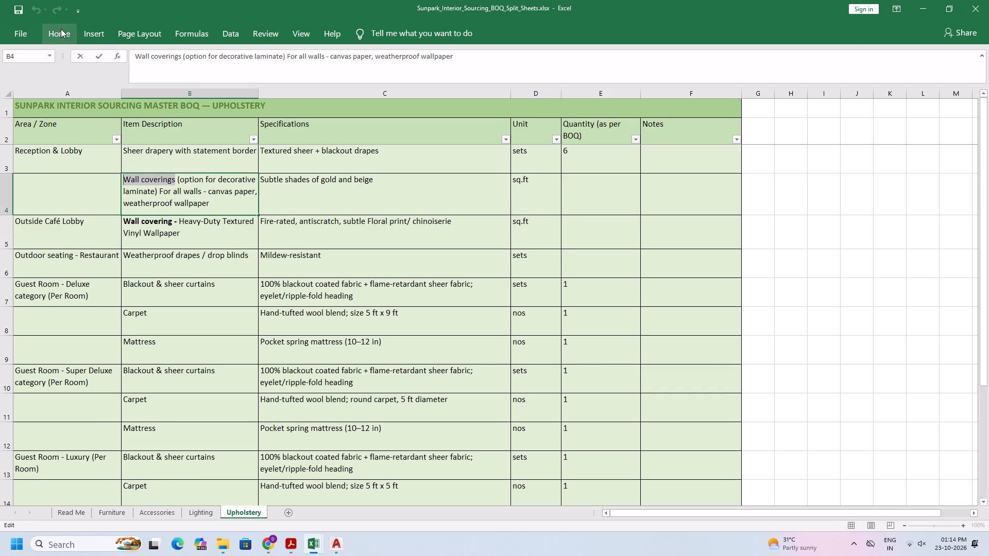
click(61, 29)
click(115, 79)
click(230, 209)
click(190, 240)
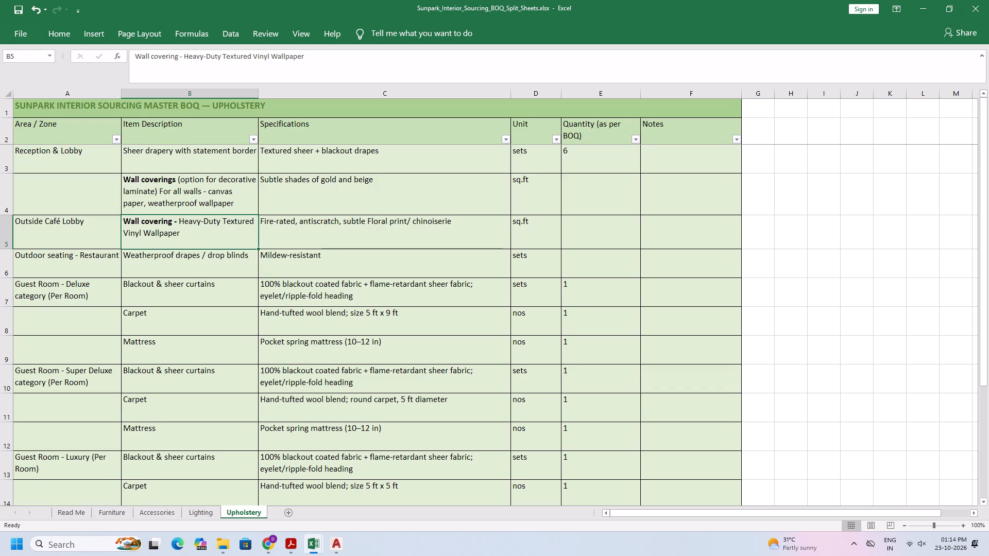
Insert a new sheet row above the "Outdoor seating - Restaurant" row.
click(132, 270)
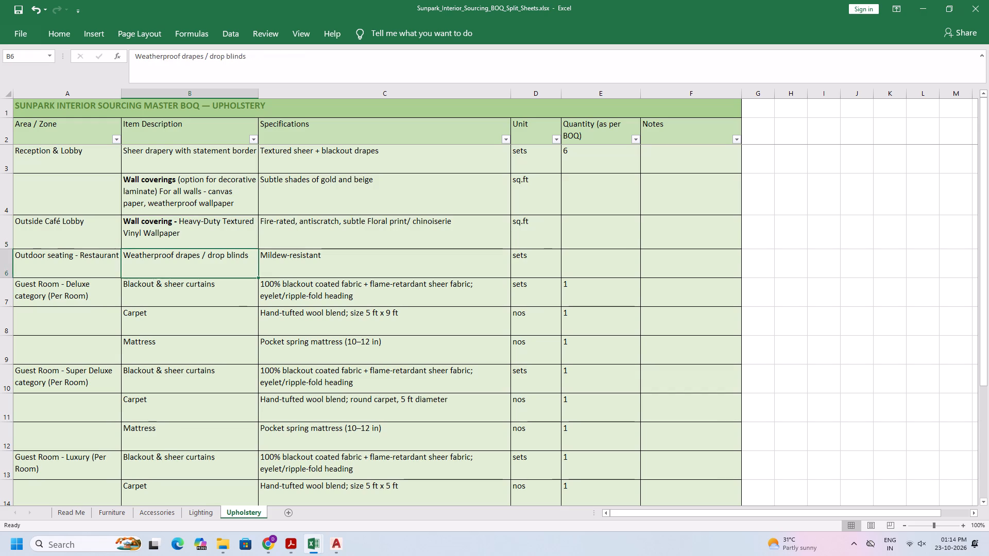
click(53, 268)
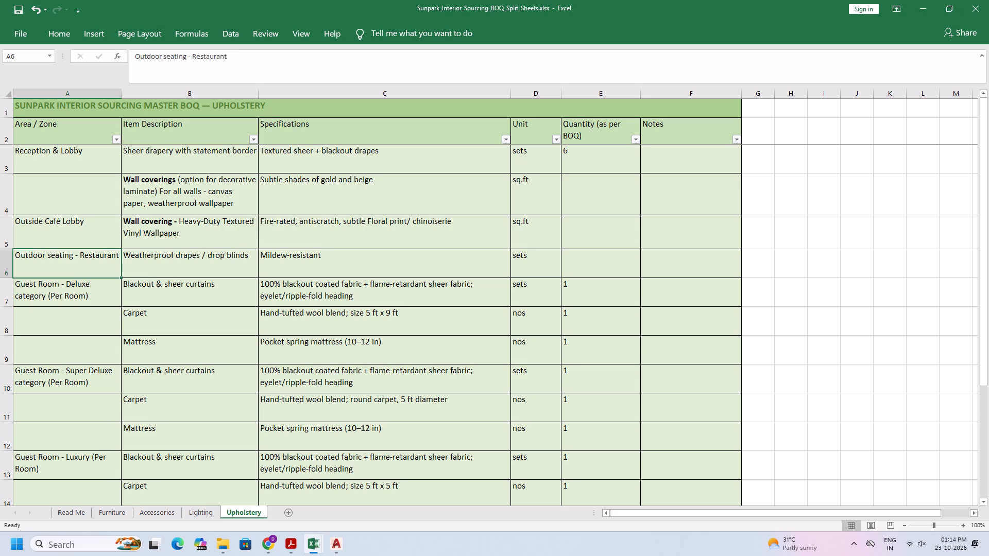
click(70, 37)
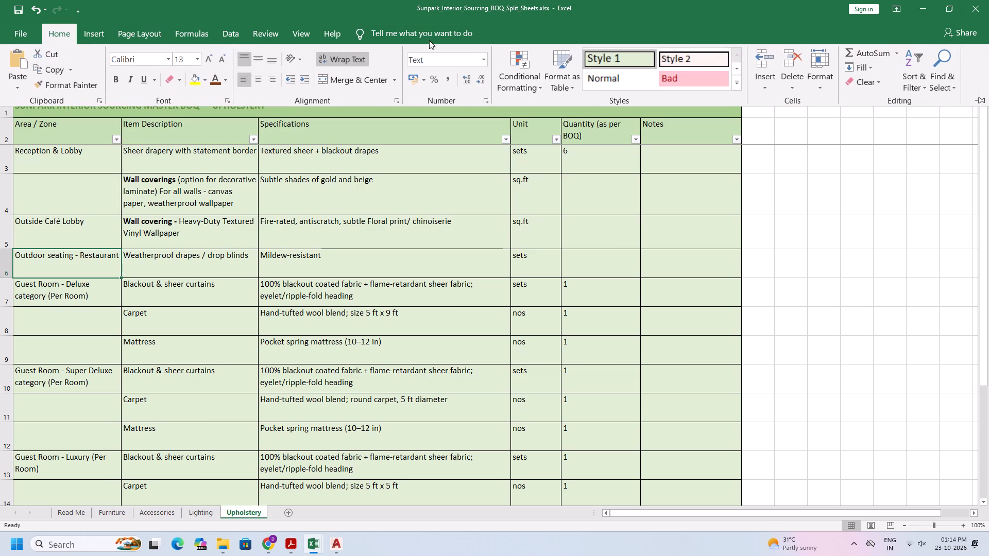
click(771, 78)
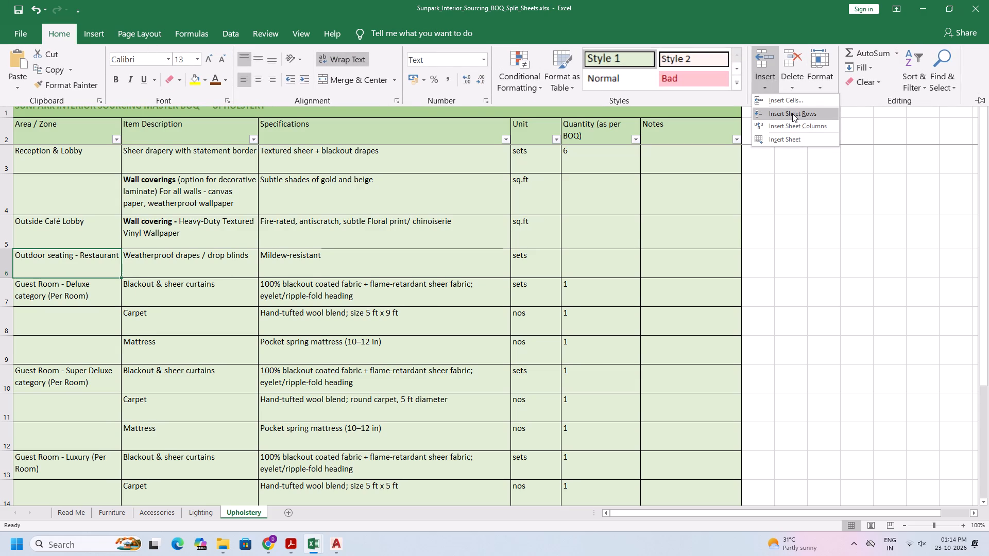
click(792, 113)
Enter "Common washroom - near cafe" as the area of the new blank row.
double_click(71, 263)
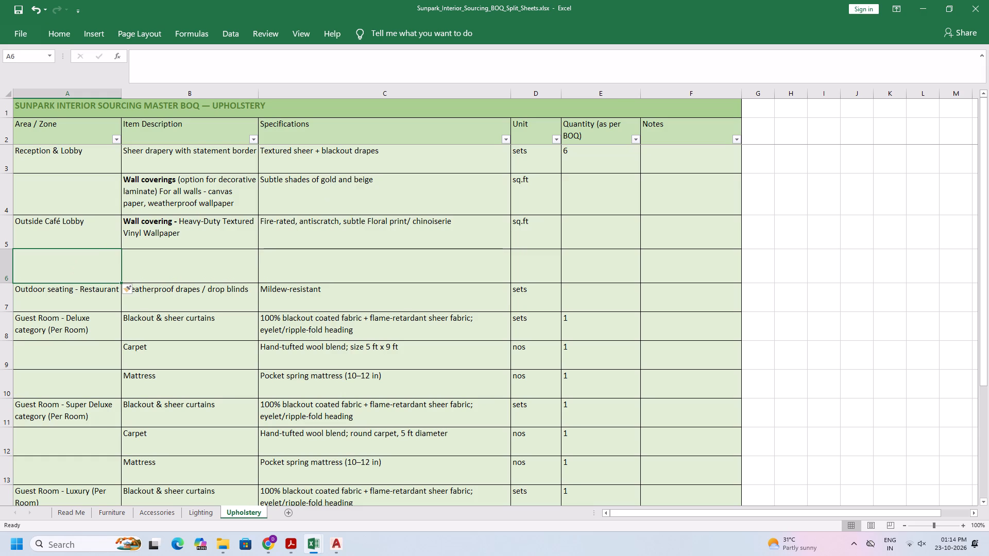
double_click(60, 263)
text(Common washroom - b)
key(BackSpace)
text(near cafe)
key(space)
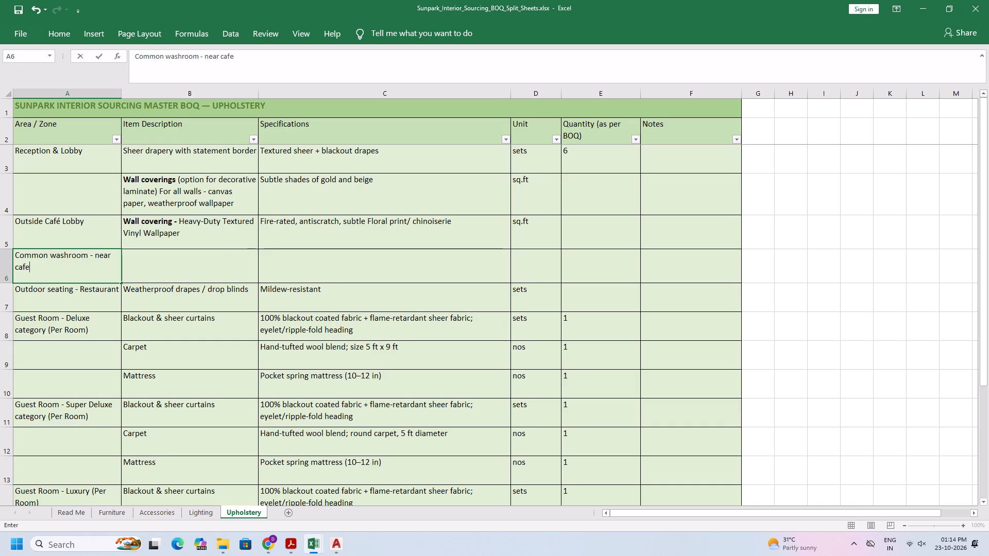
Enter "Passage Wallcovering" in bold as the item description for the common washroom row.
click(153, 258)
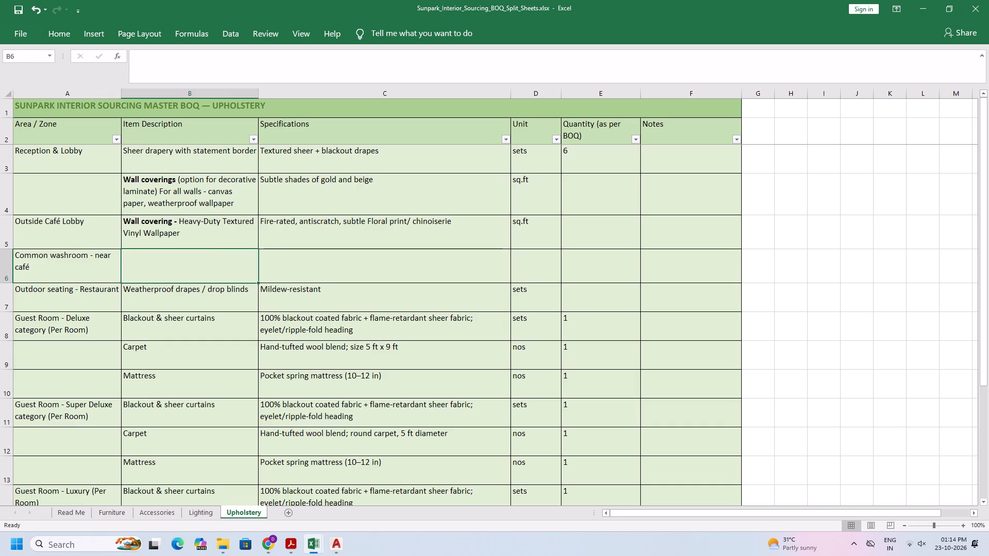
text(Passage Wallcovering)
drag(208, 253, 200, 249)
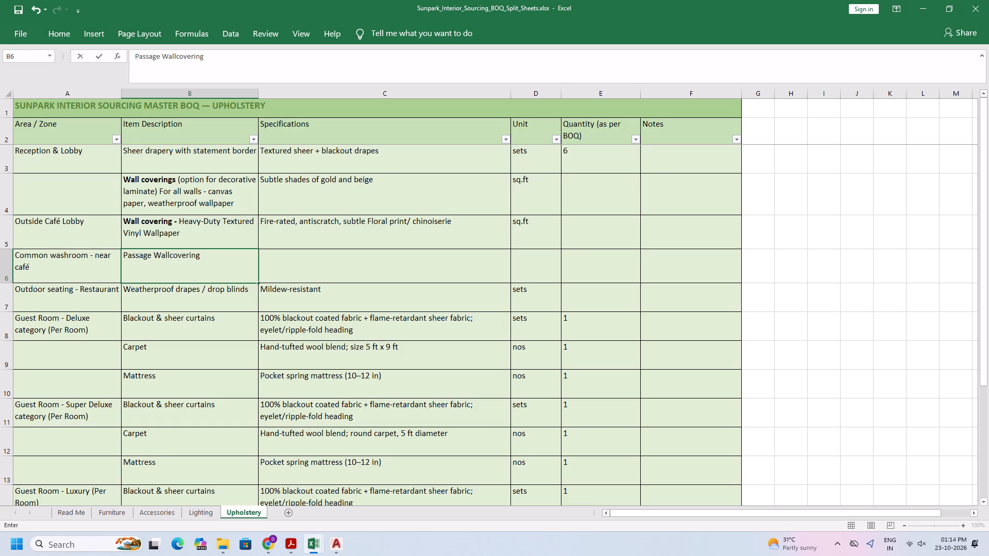
drag(200, 249, 58, 218)
click(89, 32)
click(67, 37)
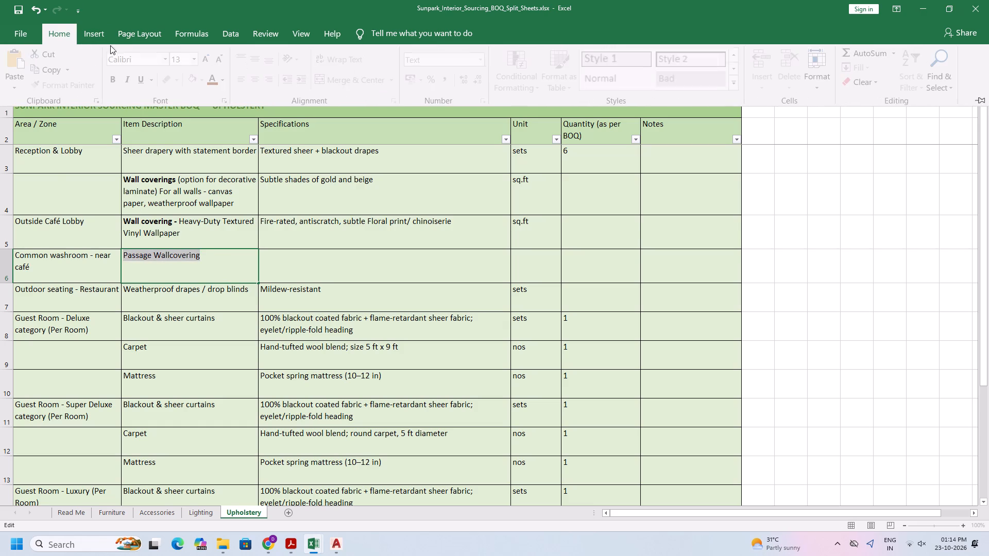
click(117, 74)
Append "- Heavy-Duty Textured Vinyl wallpaper" to the common washroom's item description, with the words after the dash in regular weight.
click(209, 257)
click(208, 252)
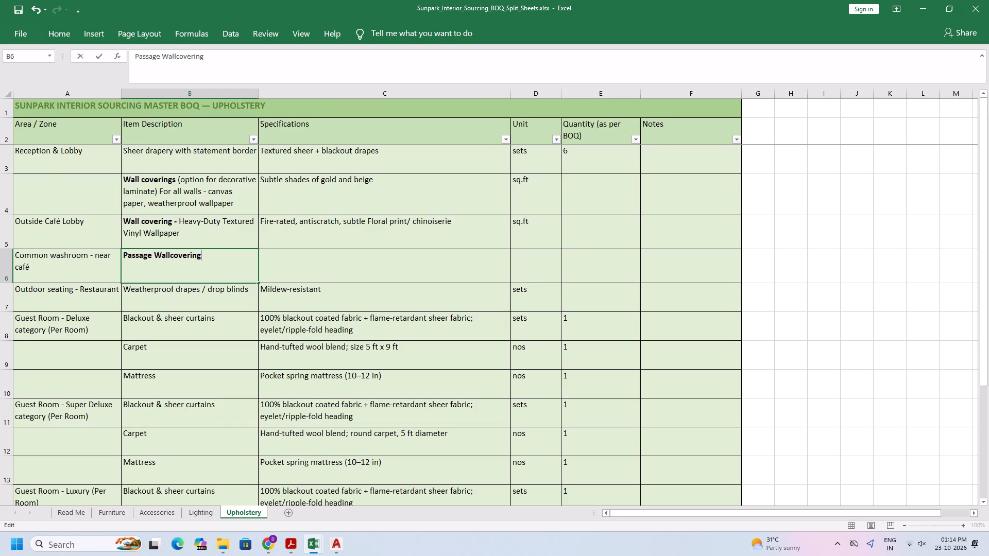
key(space)
text(- v)
key(BackSpace)
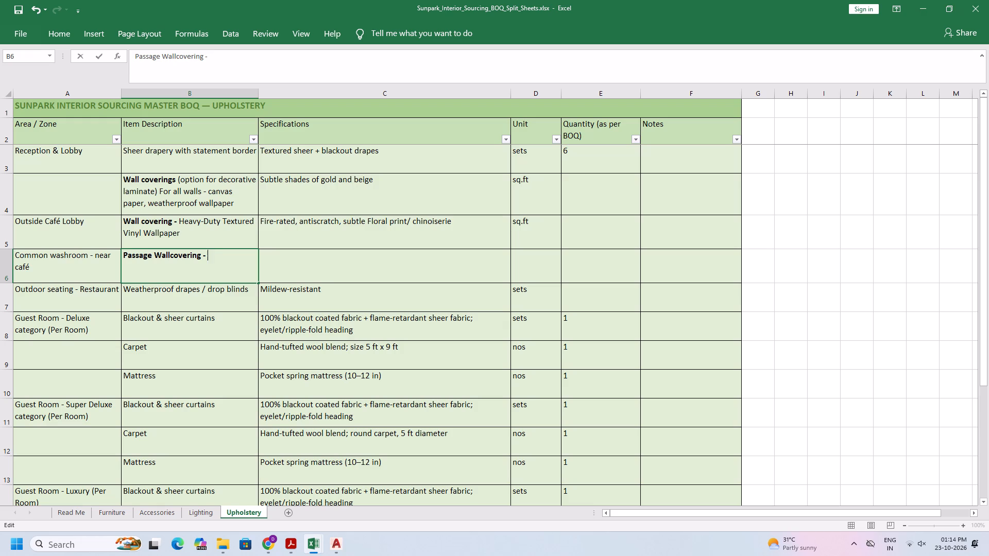
key(shift+h)
click(65, 30)
click(115, 75)
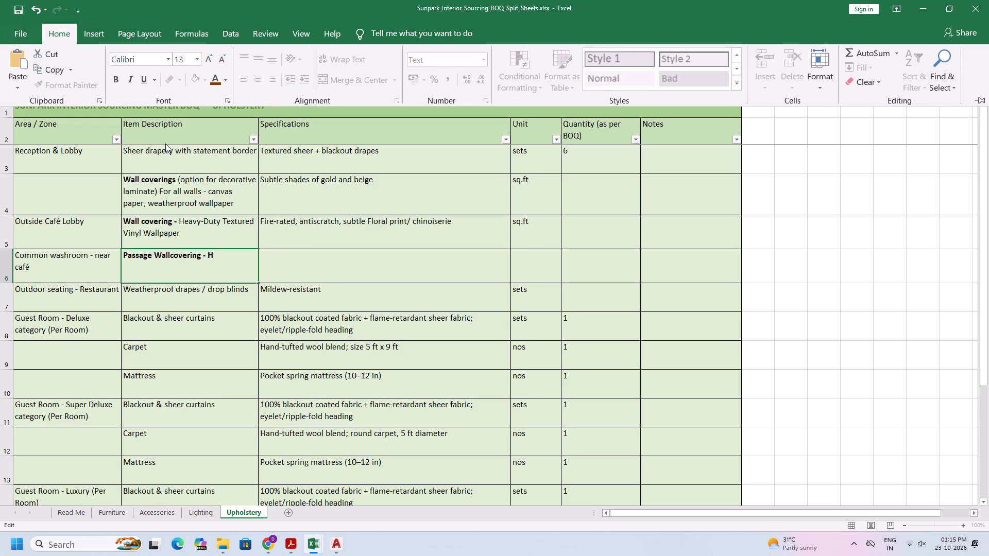
key(BackSpace)
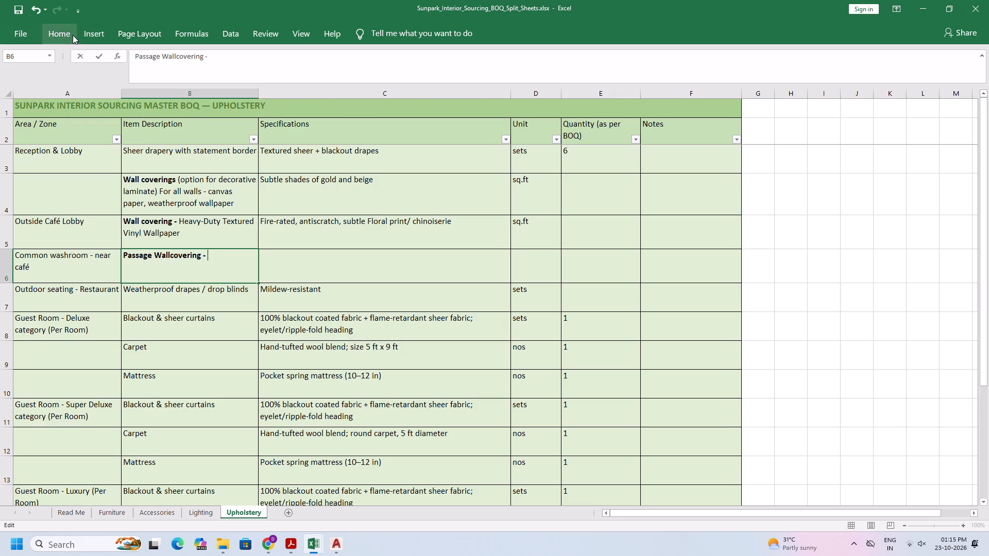
click(73, 35)
click(117, 80)
text(Heavy)
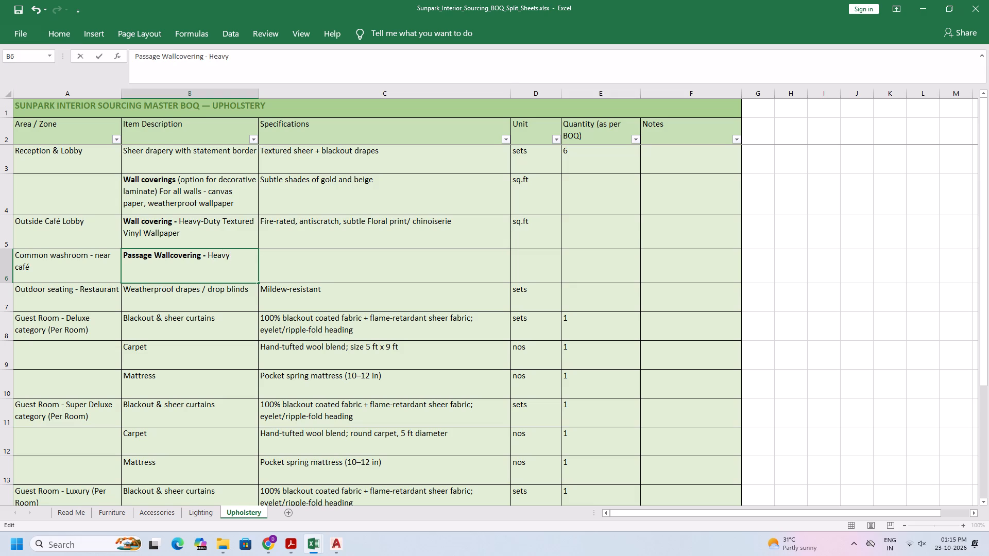
key(minus)
text(Duty)
key(space)
text(Textured)
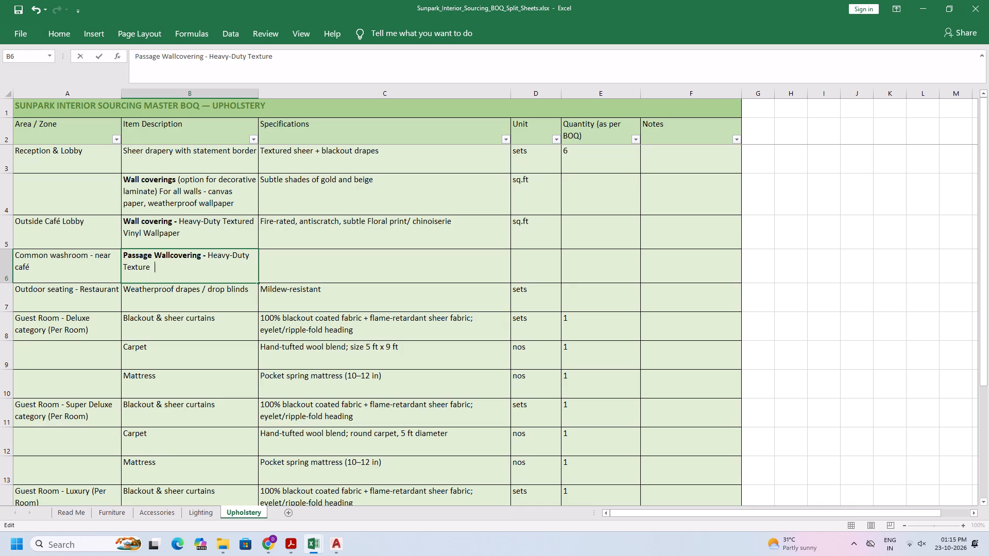
key(space)
text(Viny)
text(l wallpaper)
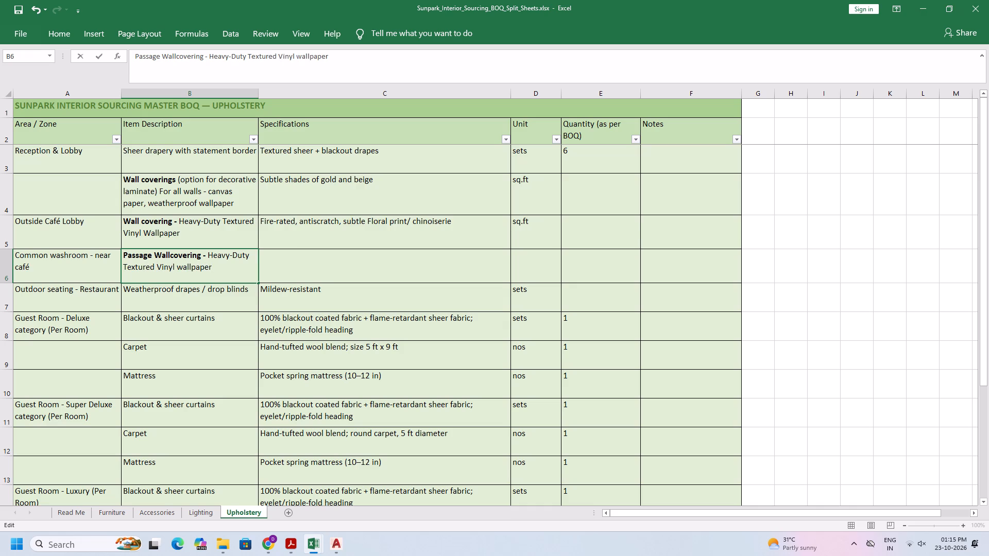
Copy the Outside Café Lobby specification to the common washroom row, replacing "/ chinoiserie" with "- sage green" in the copy.
click(311, 231)
double_click(409, 230)
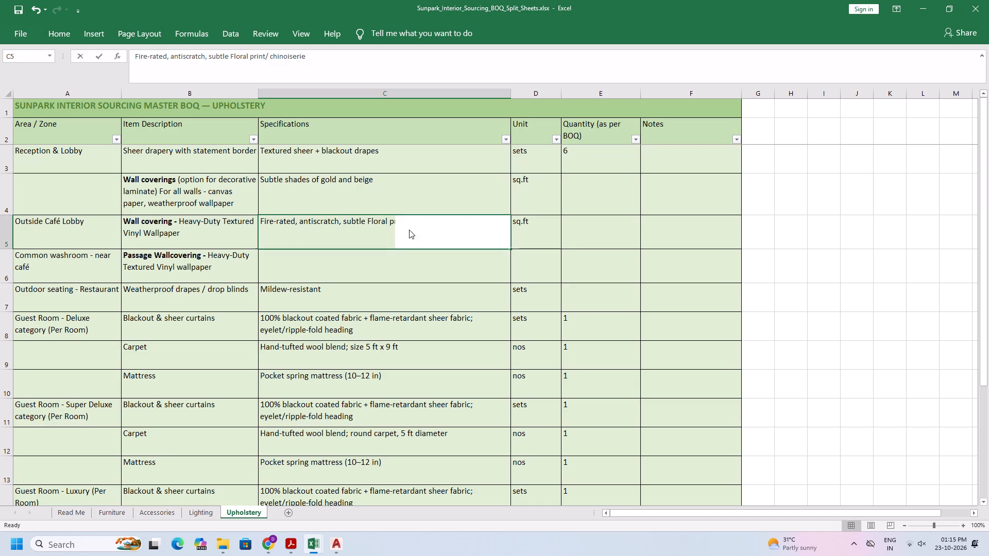
drag(479, 220, 154, 212)
key(ctrl+c)
click(353, 259)
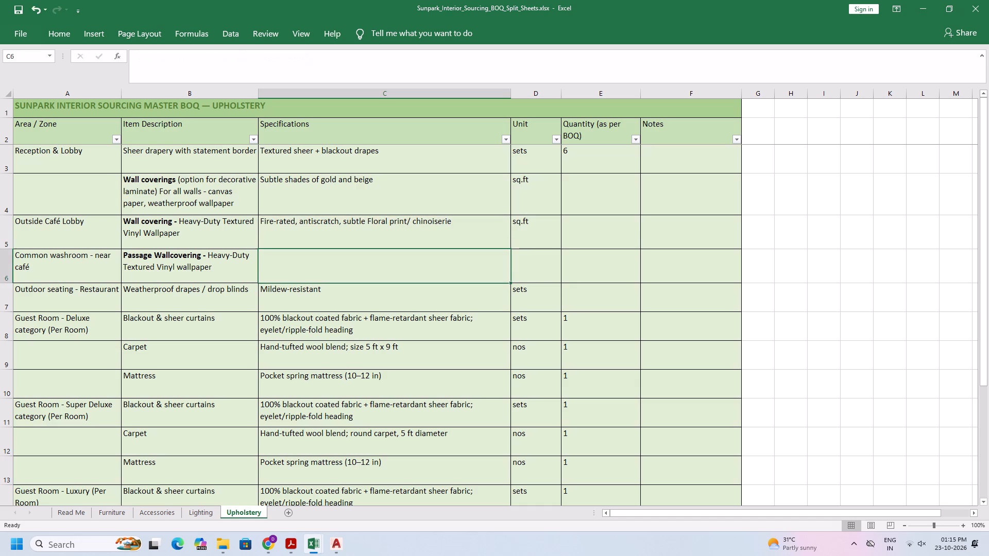
key(ctrl+v)
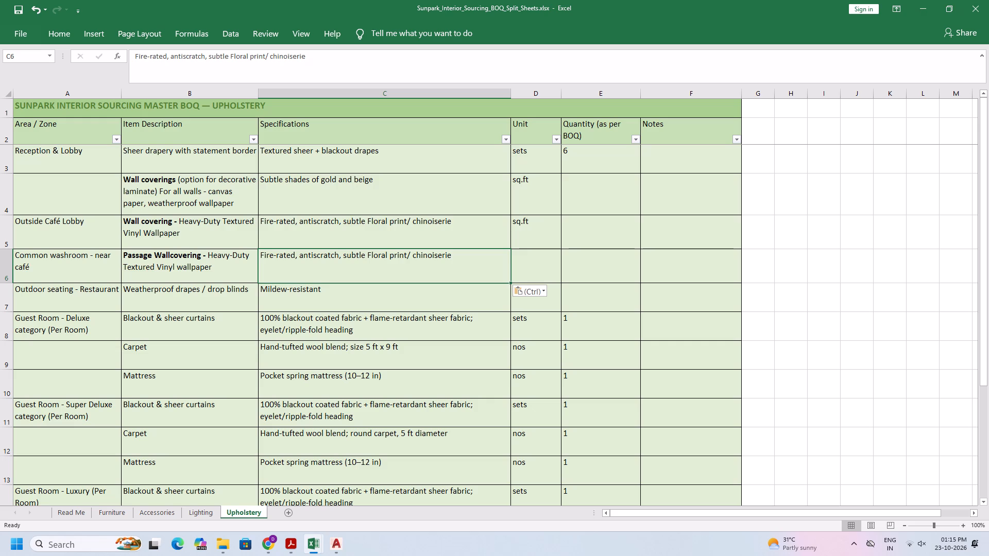
double_click(394, 256)
drag(407, 255, 416, 255)
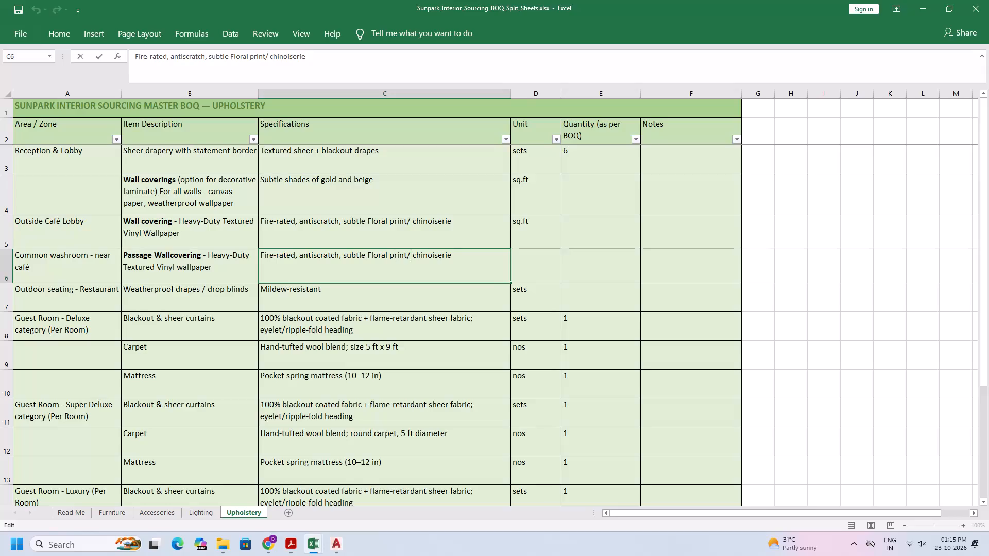
drag(416, 255, 475, 257)
key(BackSpace)
key(space)
text(- sage green)
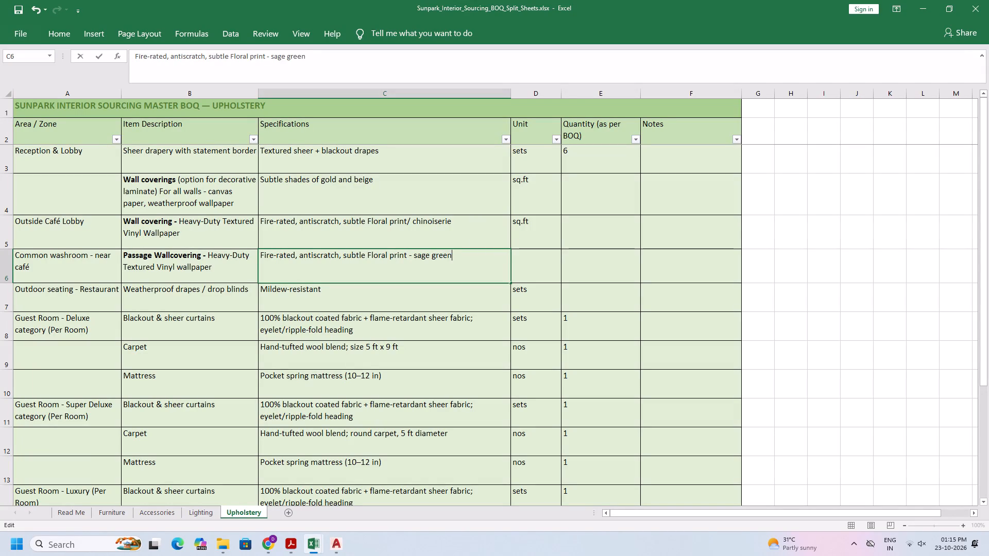
Fill the unit "sq.ft" from the Outside Café Lobby row down to the common washroom row.
click(542, 228)
drag(560, 249, 563, 273)
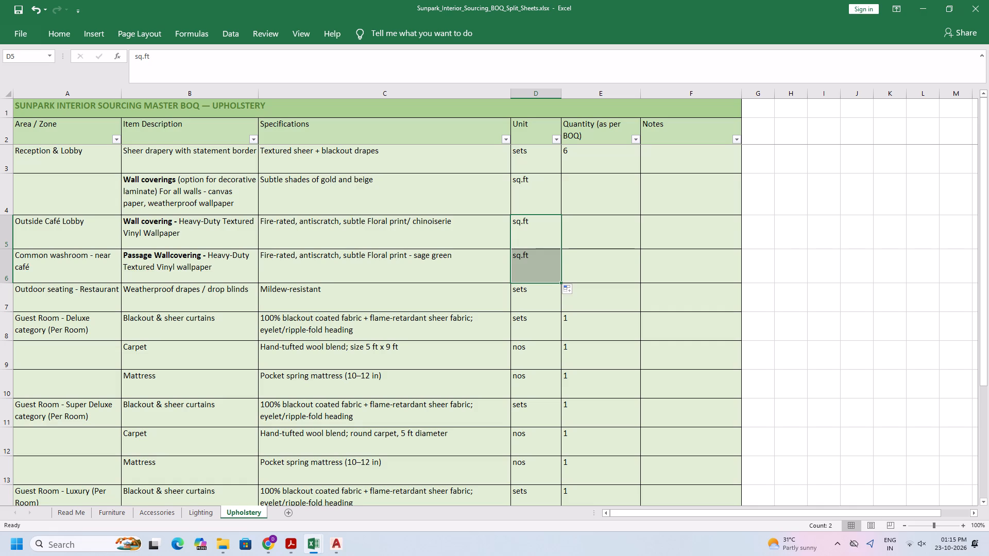
Insert a new sheet row above the "Outdoor seating - Restaurant" row.
click(93, 301)
click(95, 30)
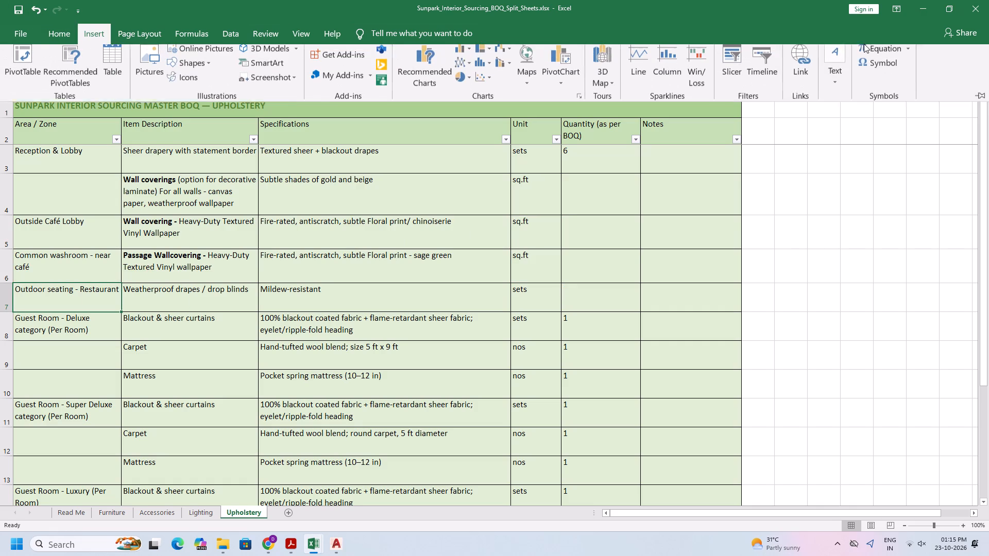
click(59, 30)
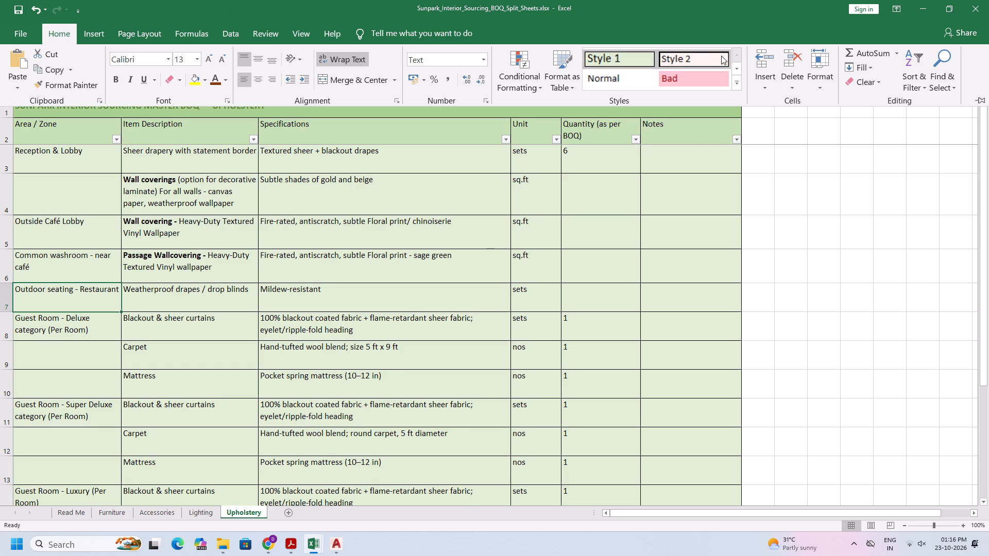
click(759, 87)
click(806, 115)
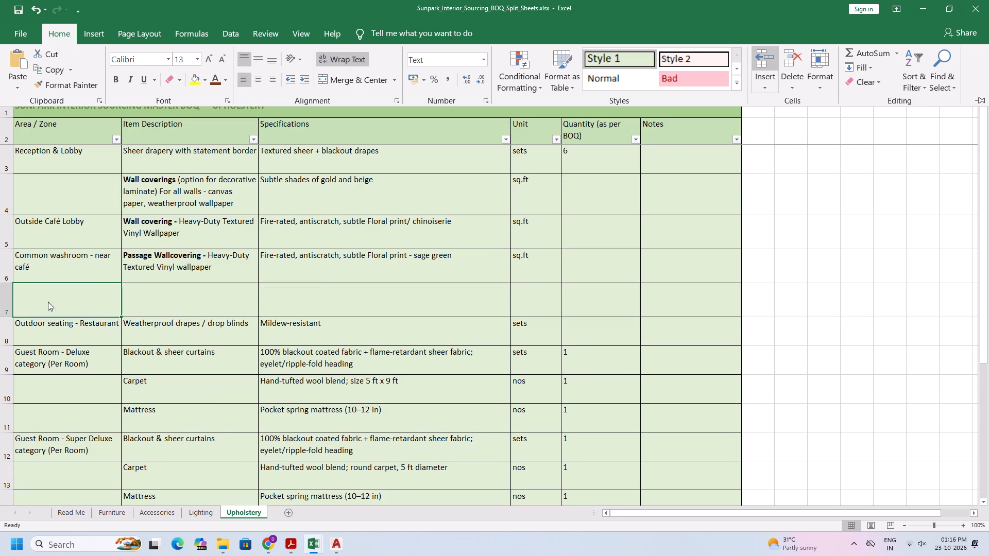
Enter "Restaurant" as the area of the new blank row.
click(177, 267)
double_click(80, 302)
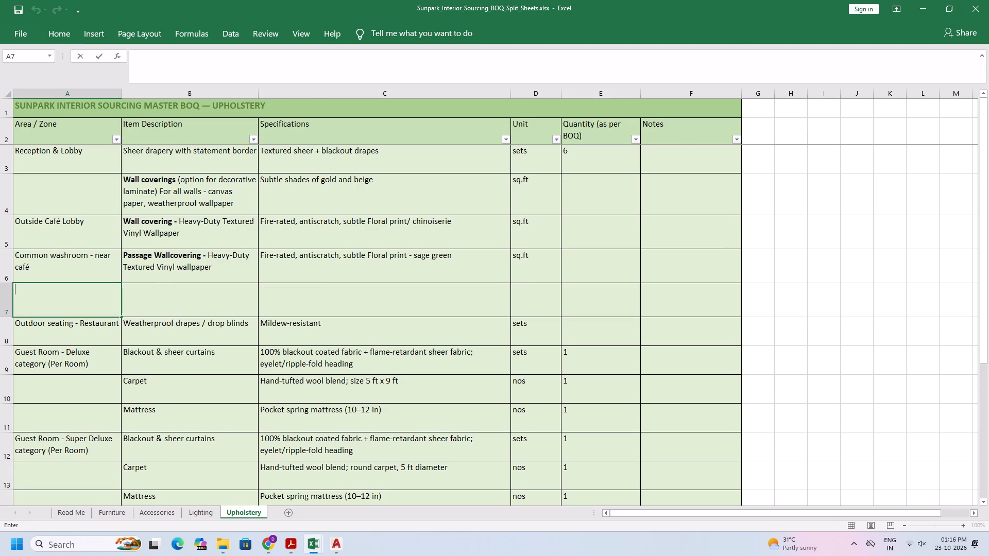
text(Restaurant)
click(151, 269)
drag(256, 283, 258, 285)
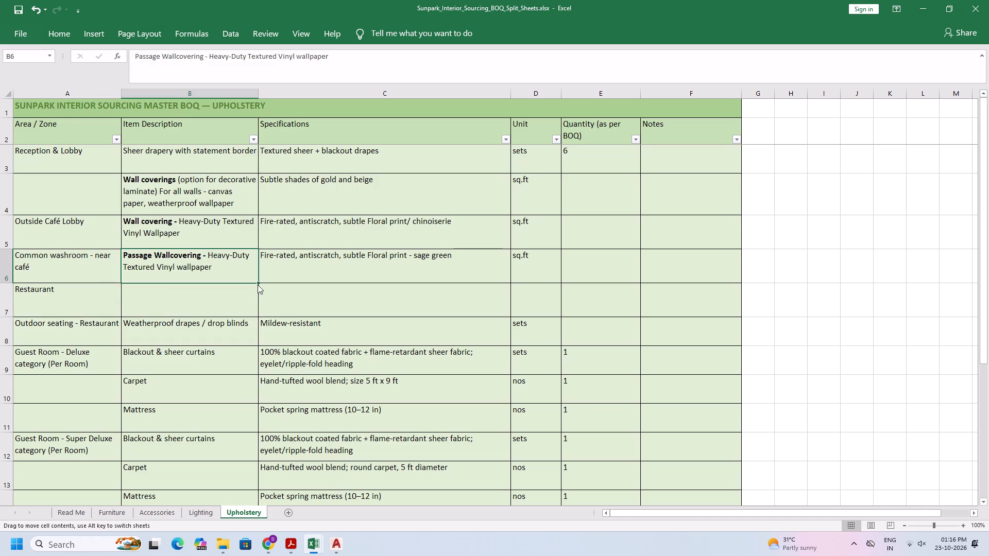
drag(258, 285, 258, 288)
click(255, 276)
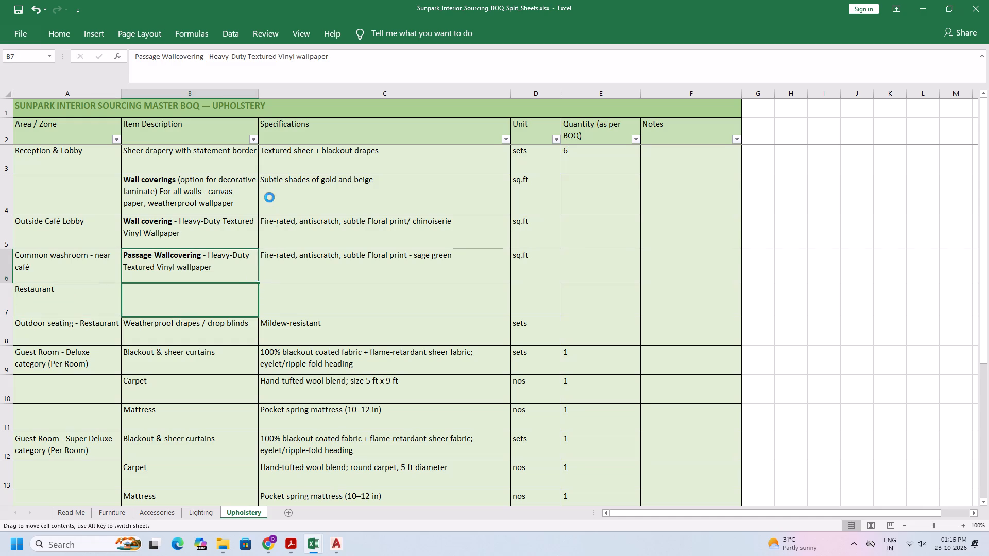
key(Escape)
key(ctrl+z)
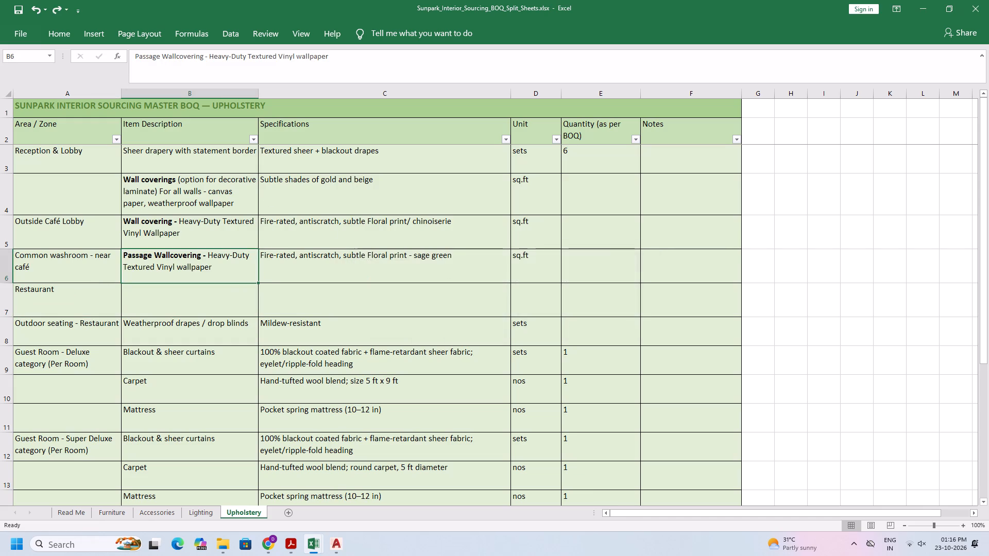
Fill the common washroom's item description down to the Restaurant row and change "Passage" to "Ceiling" in the copy.
click(197, 272)
drag(258, 284, 259, 308)
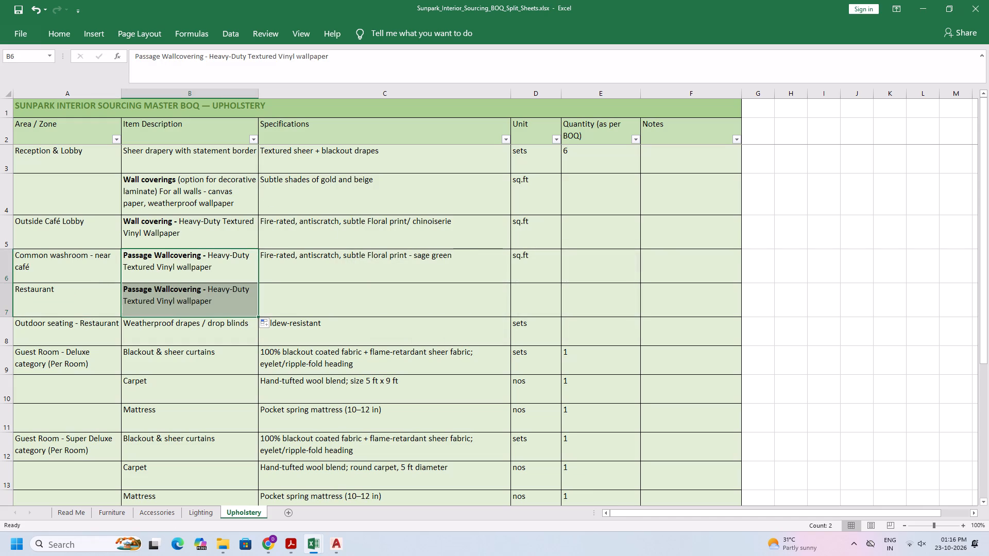
double_click(184, 299)
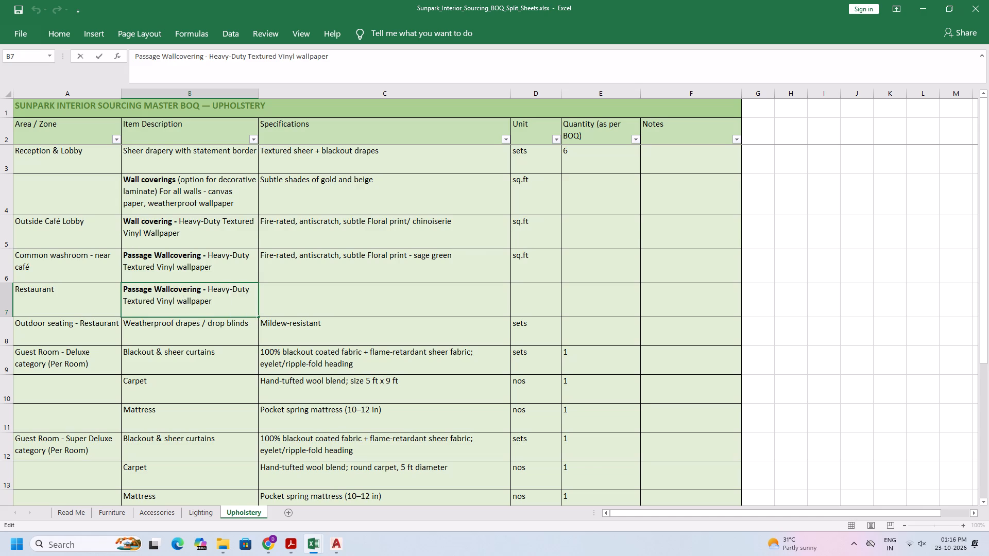
drag(152, 291, 88, 291)
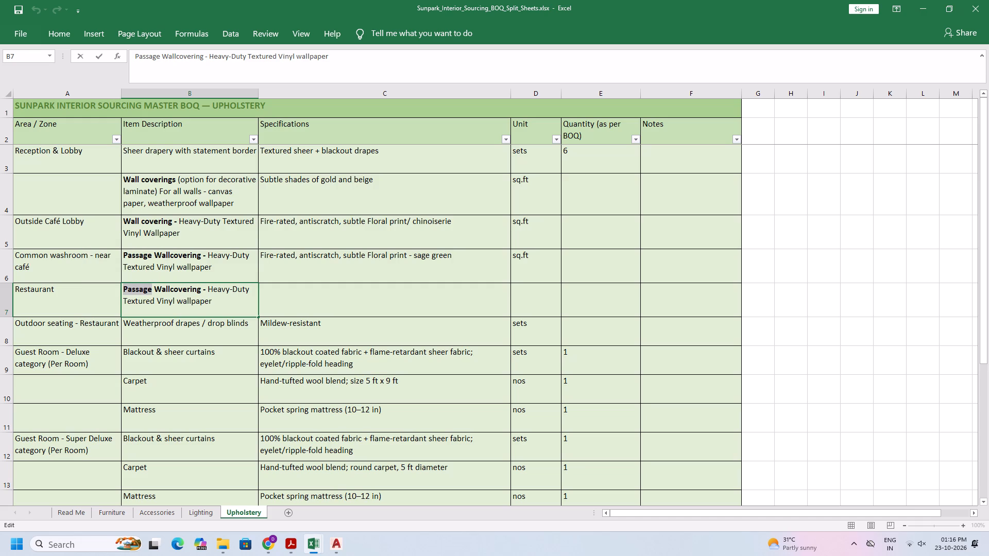
text(Ceiling)
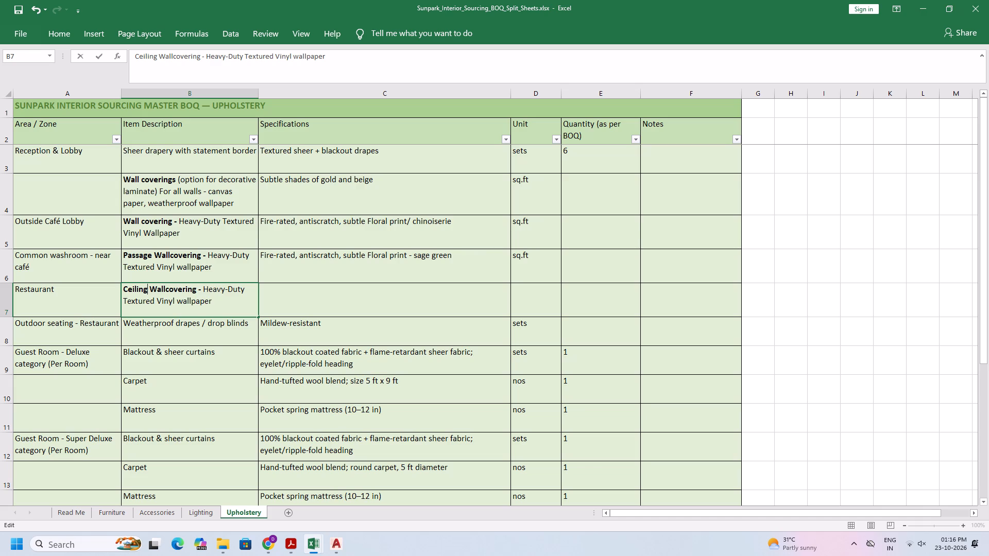
Fill the common washroom's specification down to the Restaurant row.
click(367, 242)
click(425, 265)
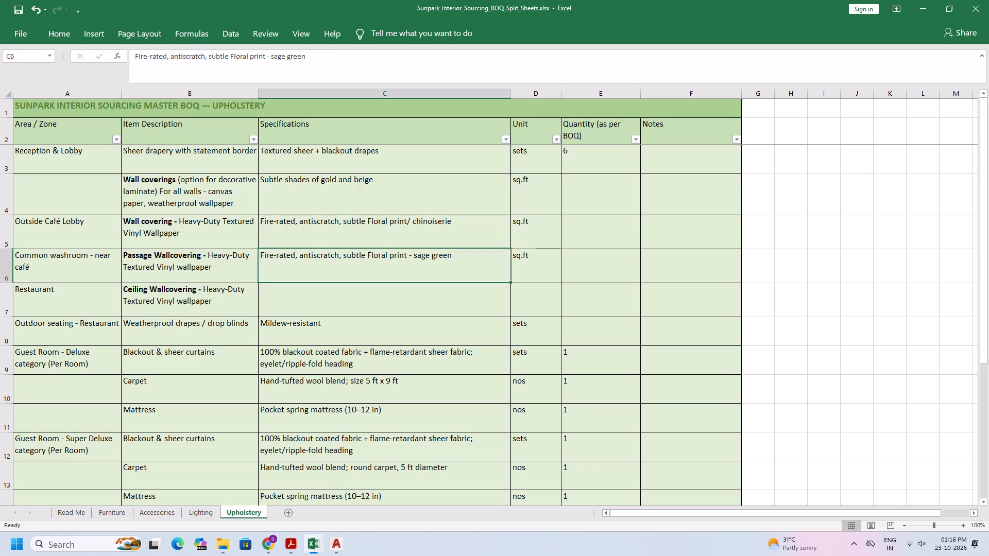
drag(509, 283, 511, 311)
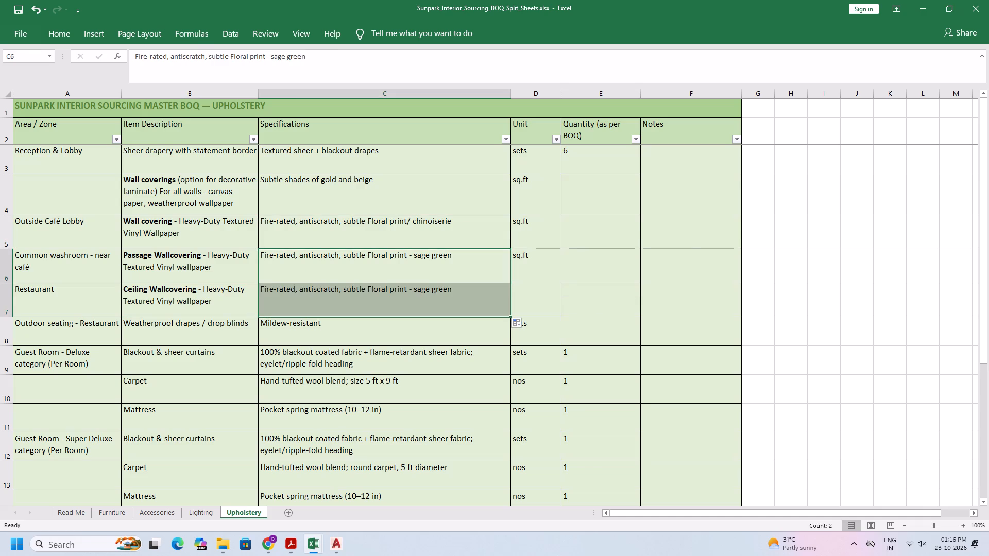
Correct "antiscratch" to "anti-scratch" in the Restaurant, common washroom and Outside Café Lobby specifications.
double_click(367, 304)
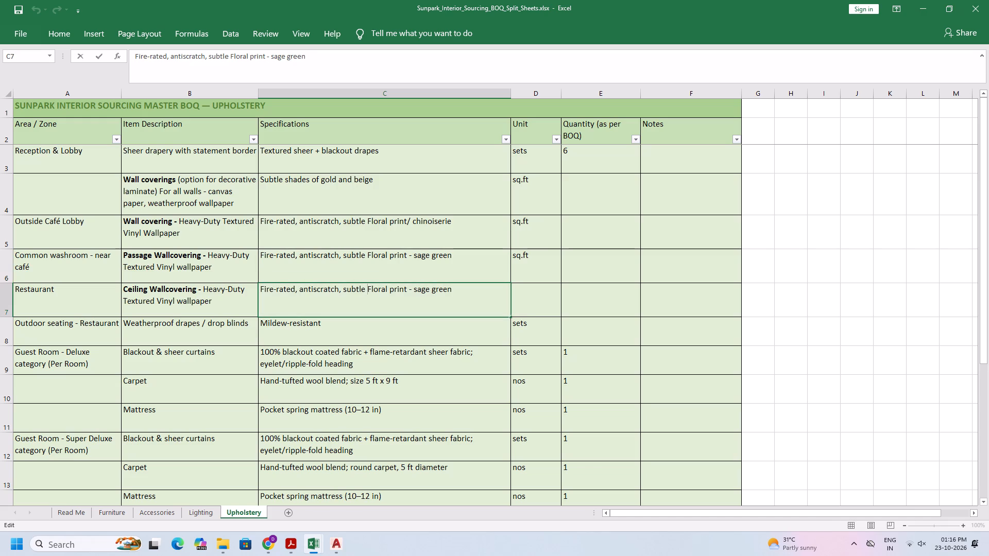
click(314, 293)
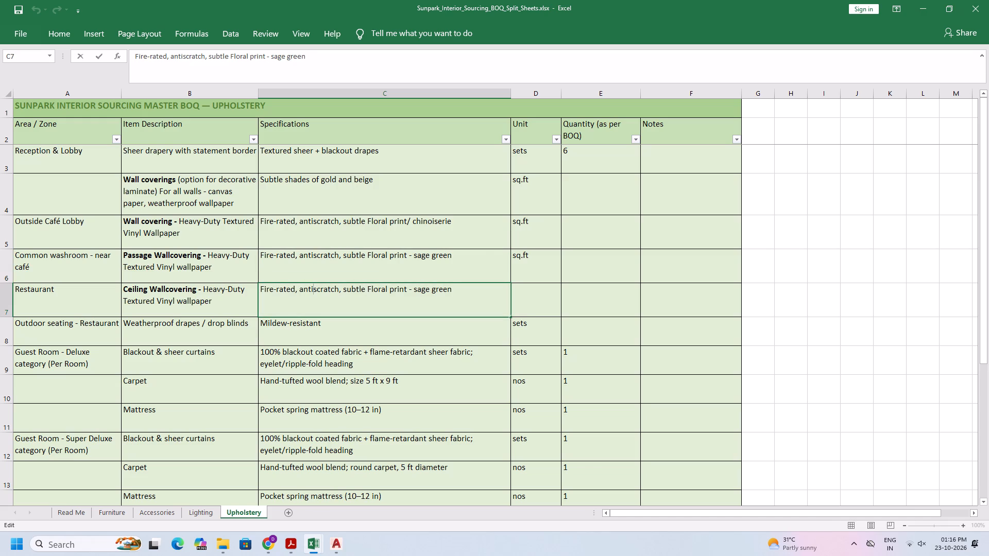
key(minus)
click(314, 258)
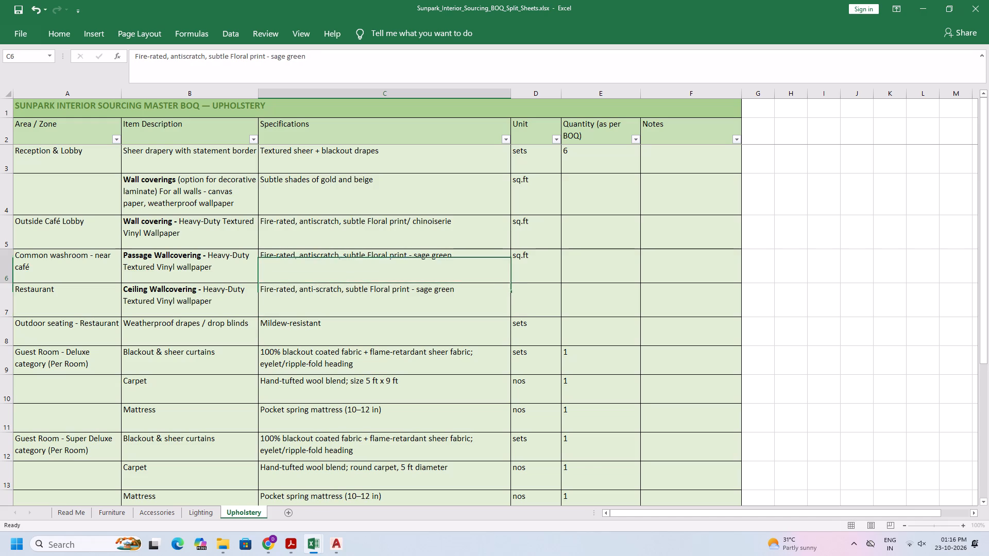
double_click(316, 258)
click(313, 258)
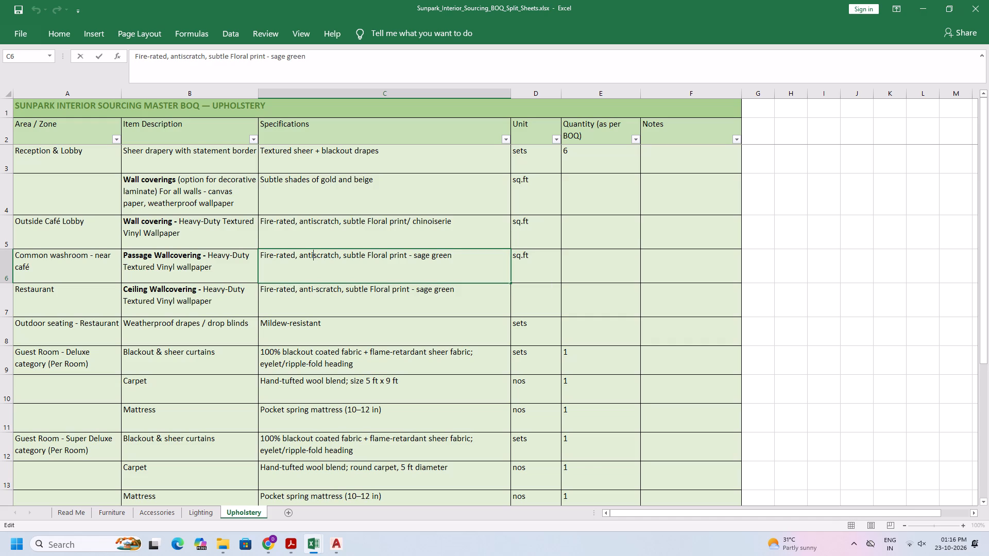
key(minus)
double_click(316, 222)
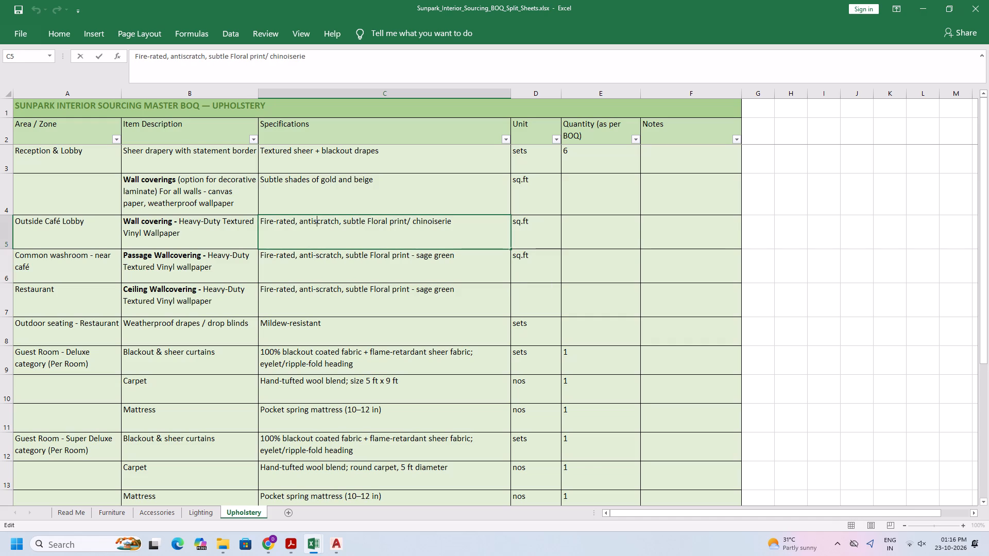
click(314, 223)
key(minus)
click(437, 304)
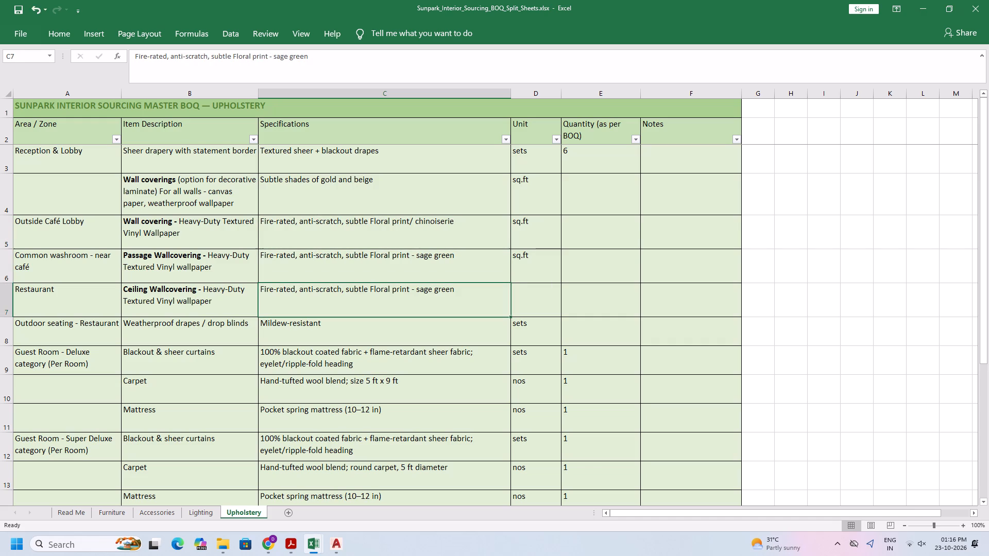
Change the Restaurant ceiling wallcovering specification to "Fire-rated, anti-scratch, bold Floral print - black, gold, rust orange and green".
double_click(362, 291)
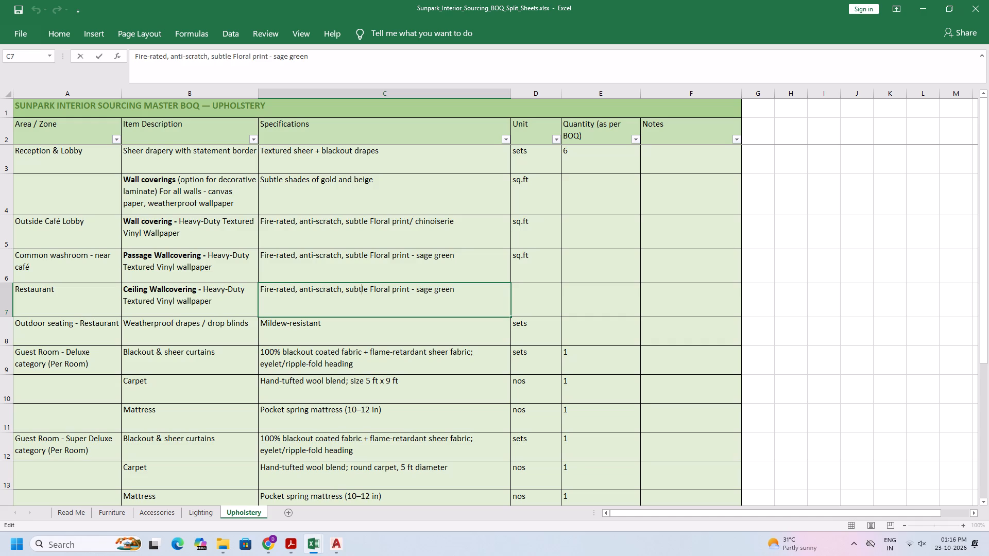
drag(368, 292, 347, 291)
text(bold)
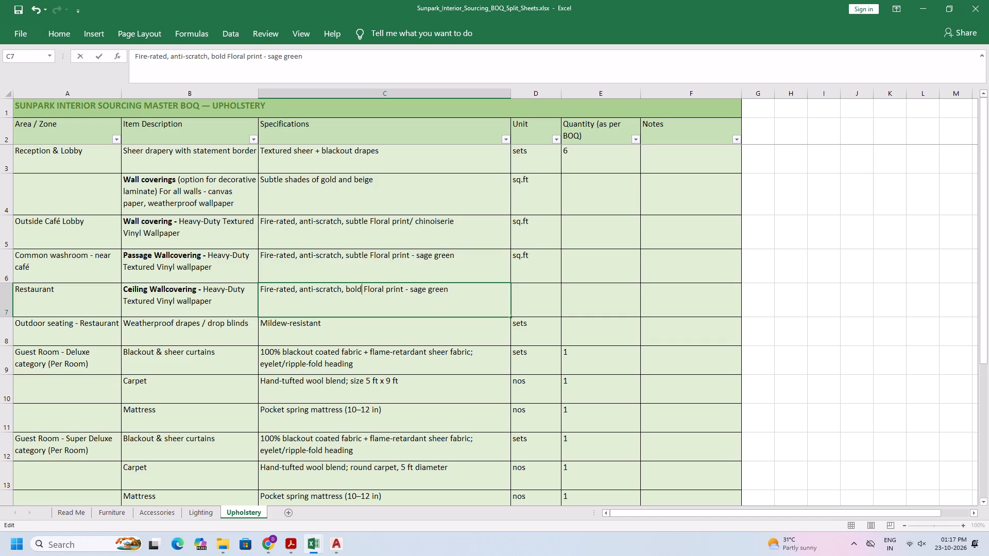
drag(412, 293, 454, 297)
text(black,)
key(space)
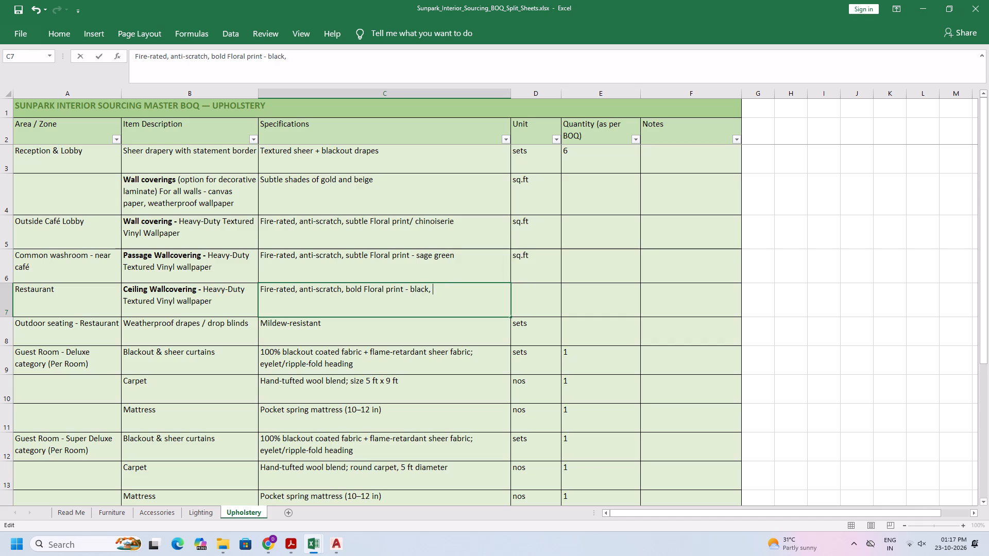
text(gold)
text(, rust)
key(space)
text(orange)
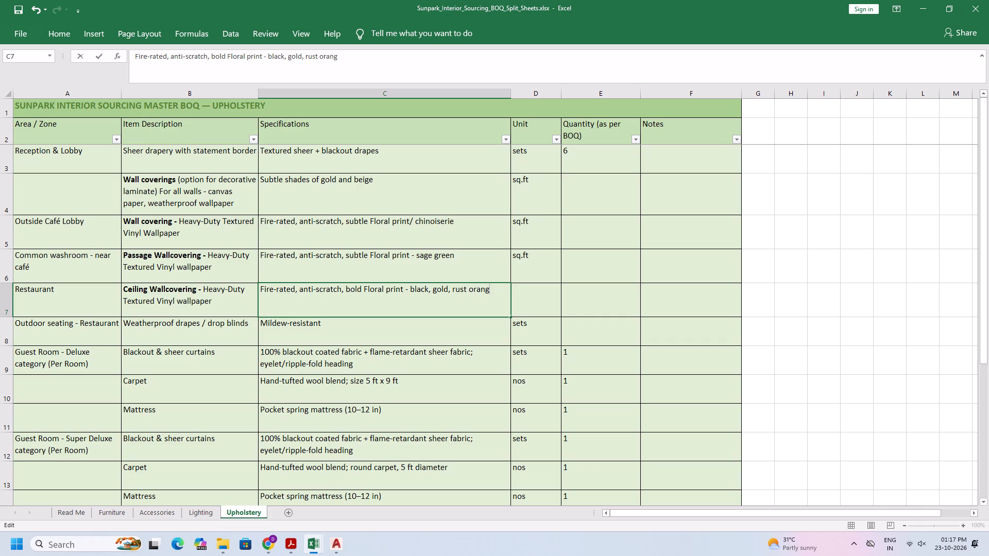
key(space)
text(and green)
click(59, 36)
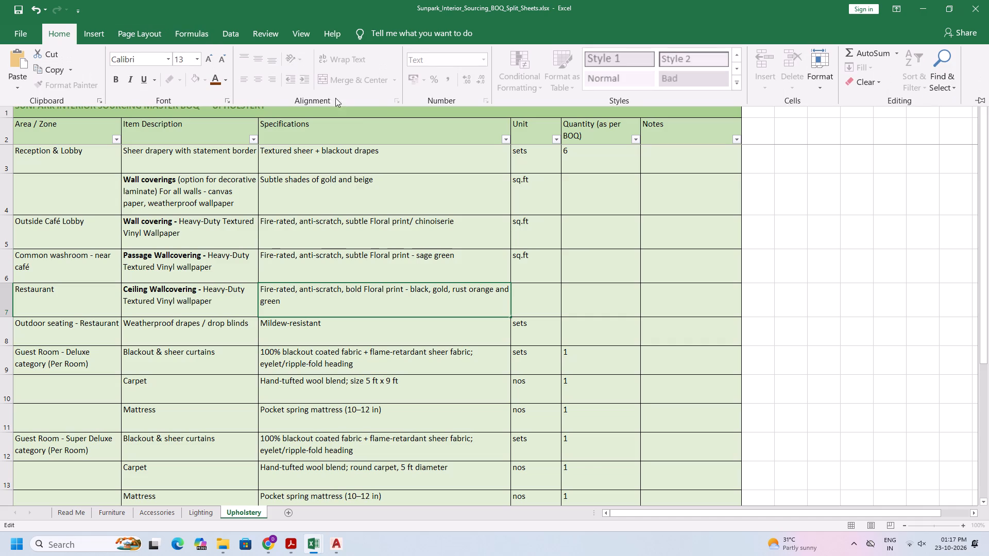
click(578, 255)
click(559, 299)
click(466, 300)
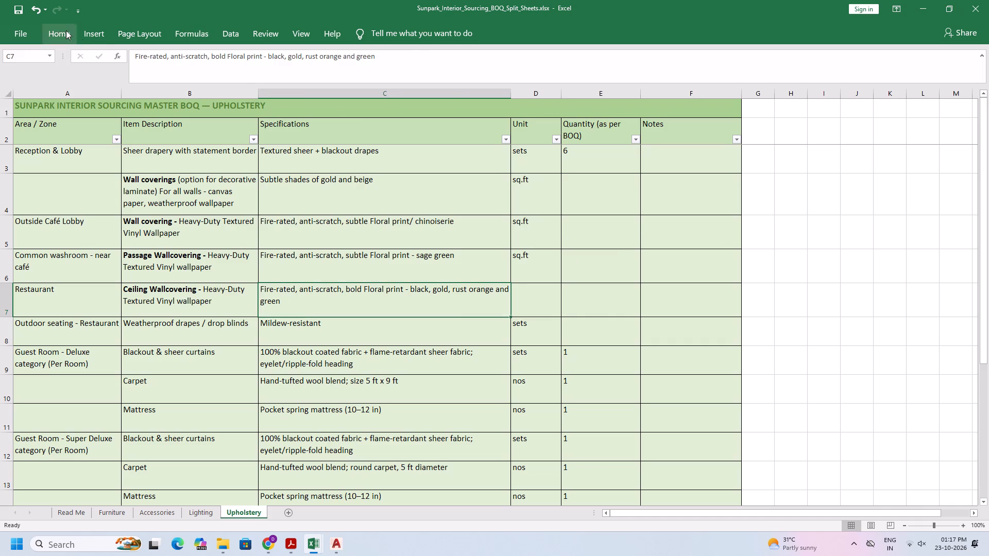
Narrow the Specifications column slightly on the Upholstery sheet, keeping the Restaurant specification wrapped over two lines.
click(66, 30)
click(516, 249)
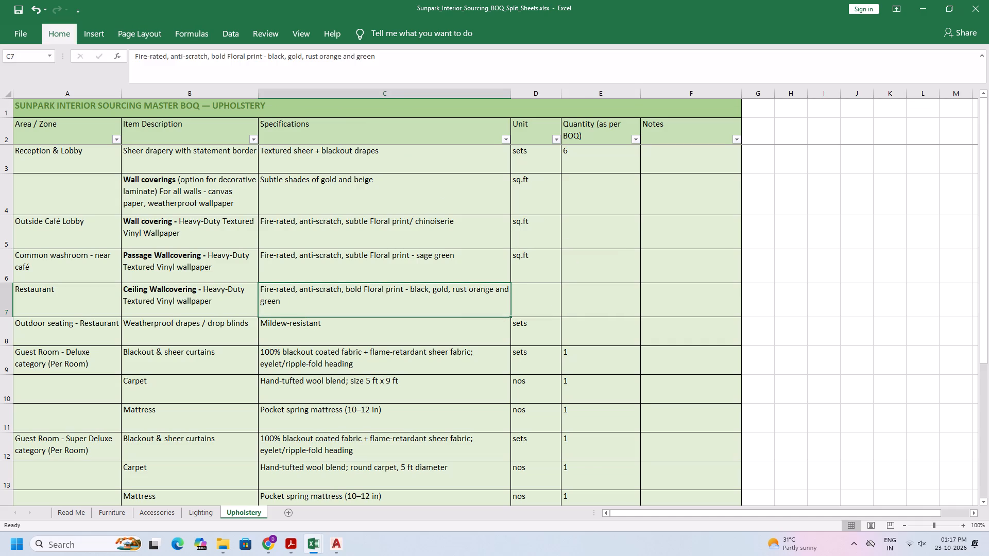
click(510, 124)
click(511, 113)
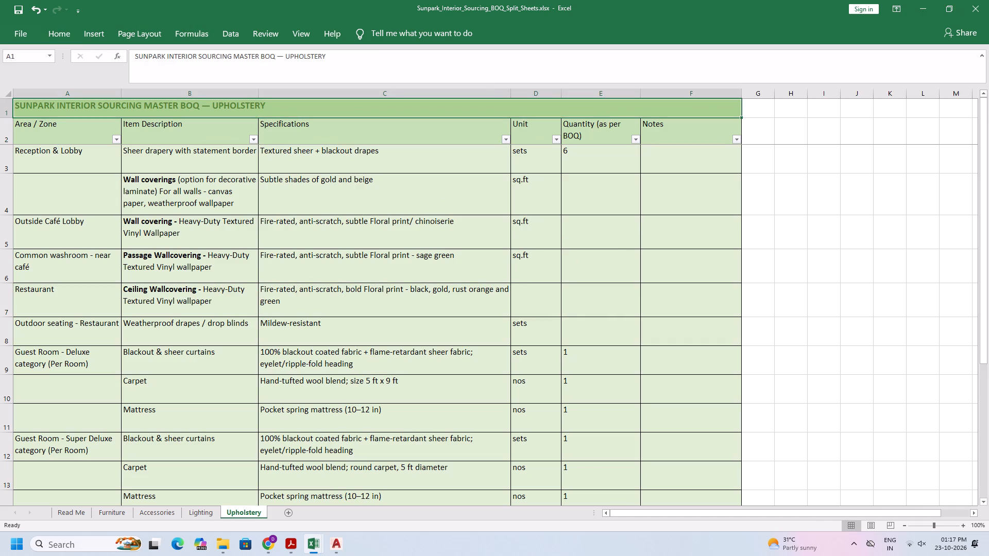
drag(514, 91, 480, 95)
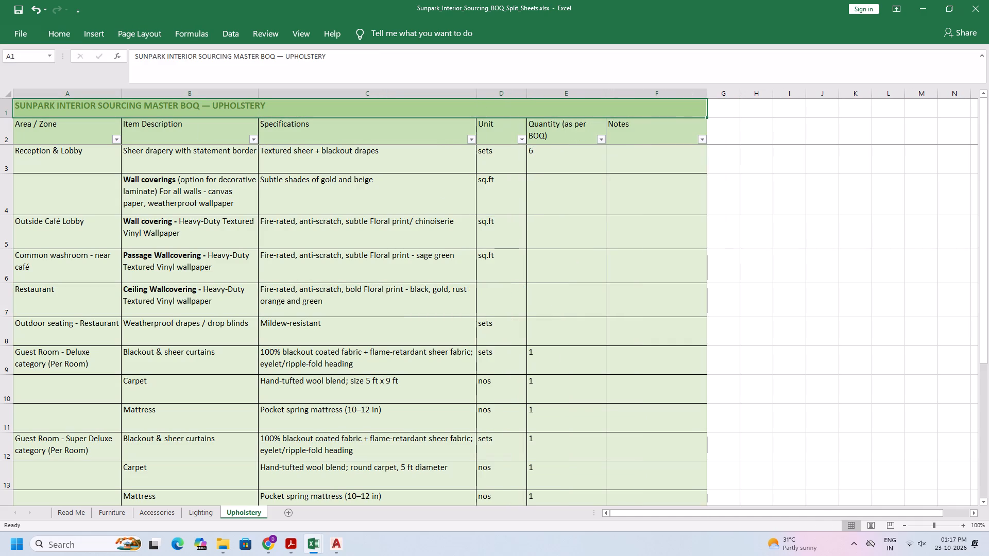
click(800, 254)
click(424, 187)
click(447, 303)
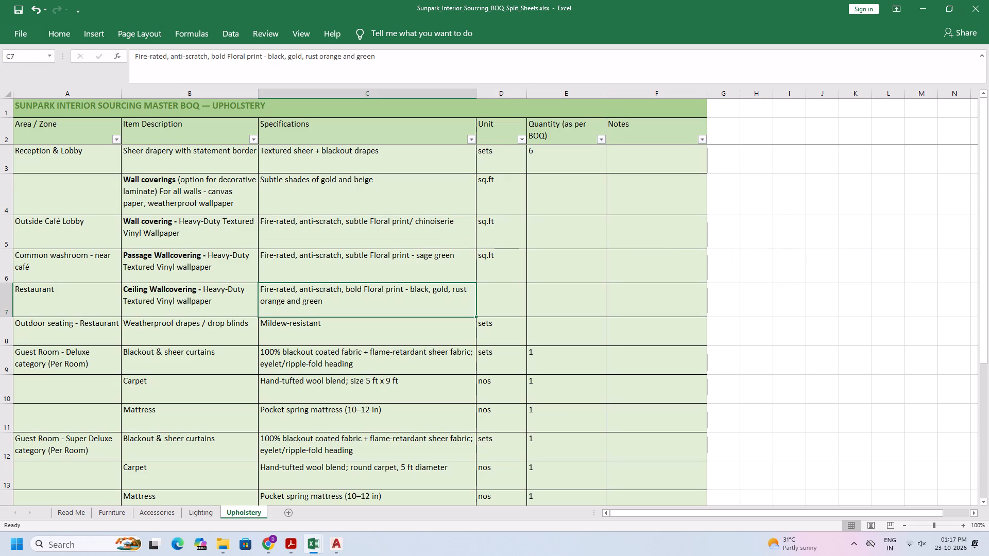
Fill the common washroom's unit "sq.ft" down to the Restaurant row.
click(505, 267)
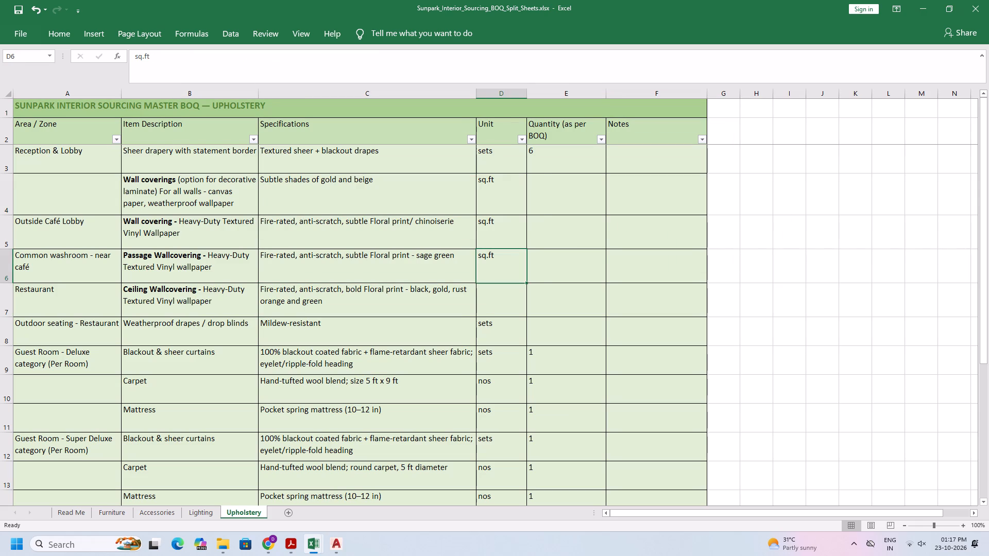
drag(527, 281, 527, 308)
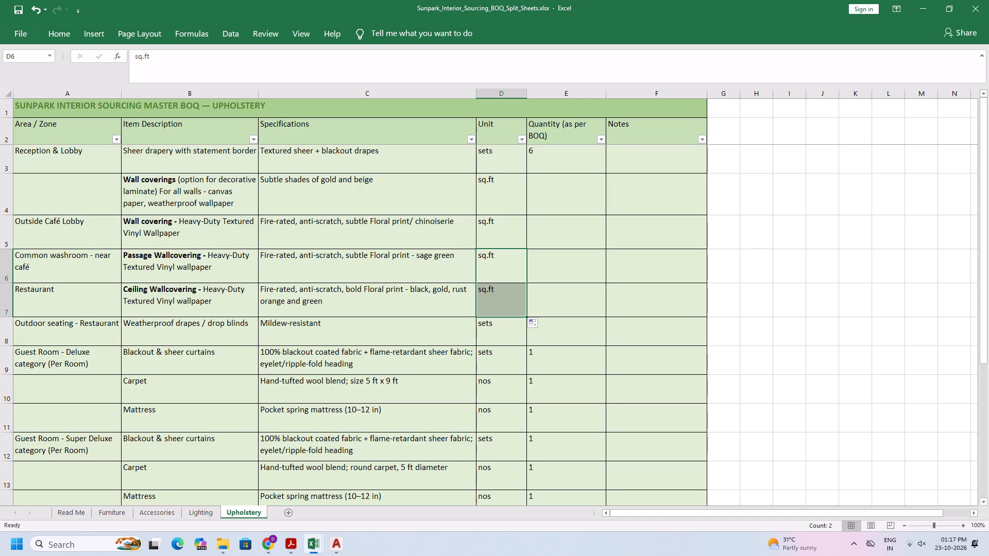
Extend the Outdoor seating - Restaurant specification to "Mildew-resistant drop blinds".
click(92, 334)
click(152, 334)
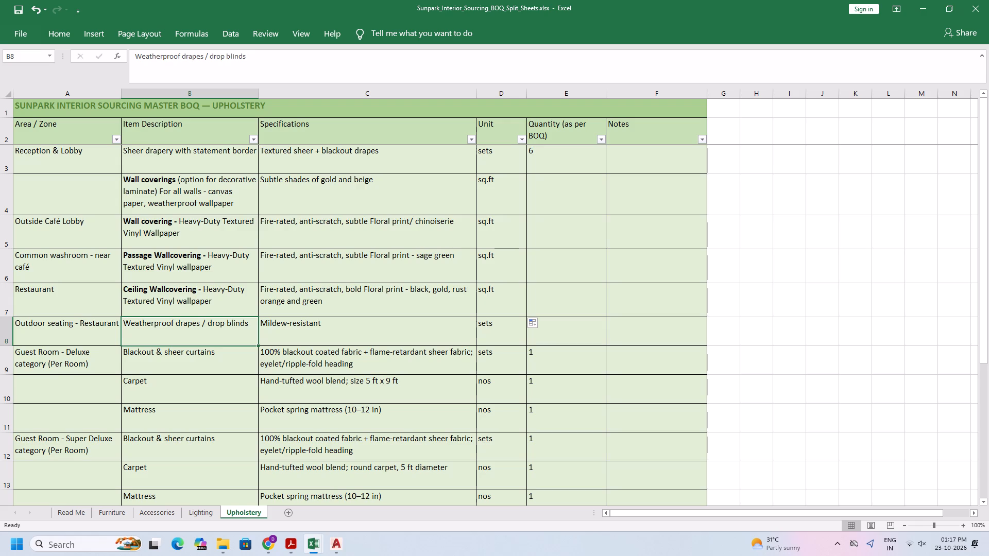
click(381, 325)
click(497, 326)
click(208, 329)
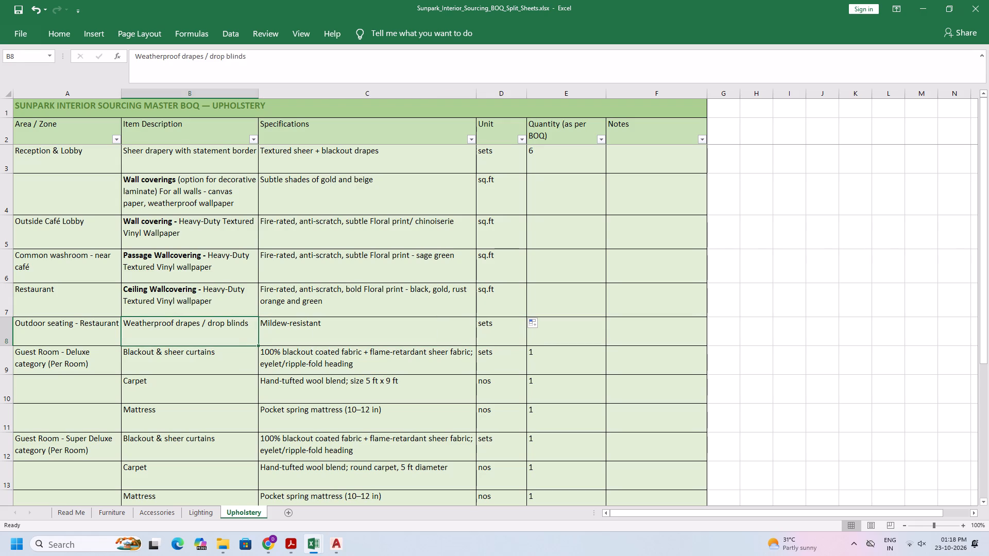
double_click(329, 325)
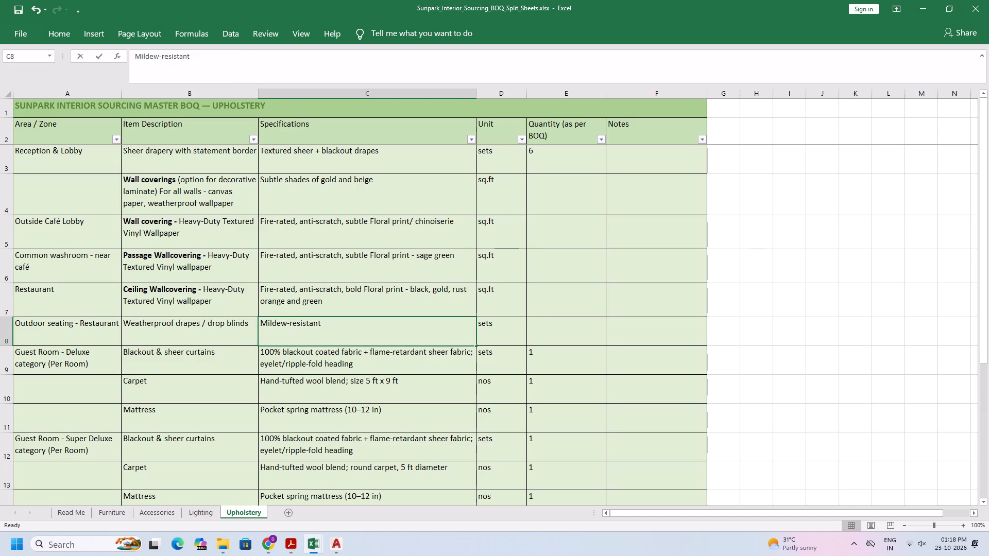
key(space)
text(drop blinds)
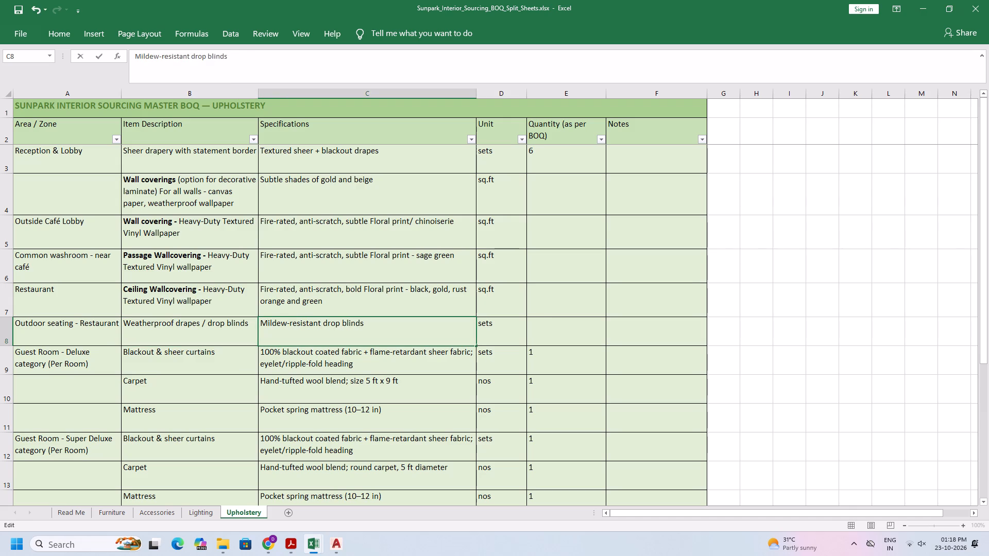
Remove "/ drop blinds" from the Outdoor seating - Restaurant item description, leaving "Weatherproof drapes".
double_click(244, 324)
drag(249, 327, 203, 325)
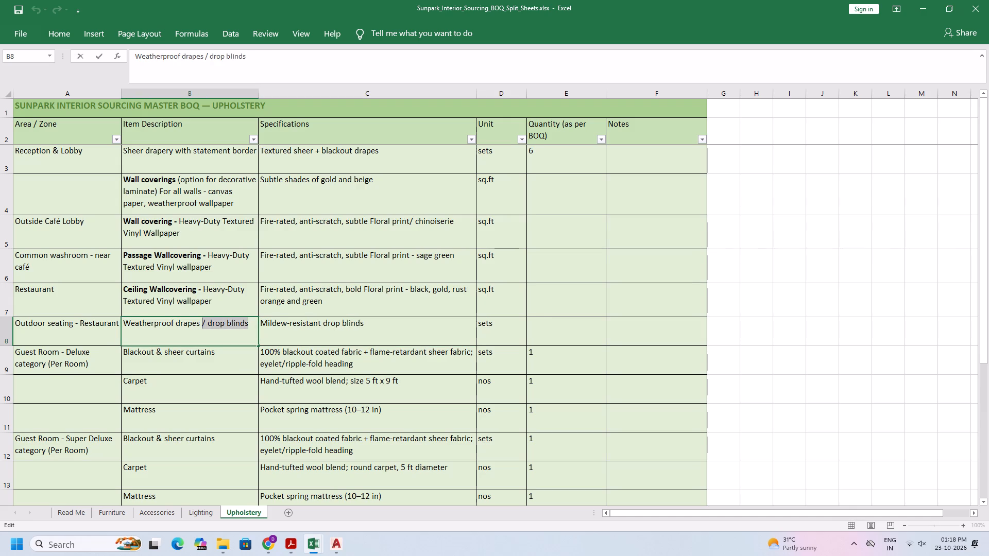
drag(203, 325, 203, 326)
key(BackSpace)
key(BackSpace)
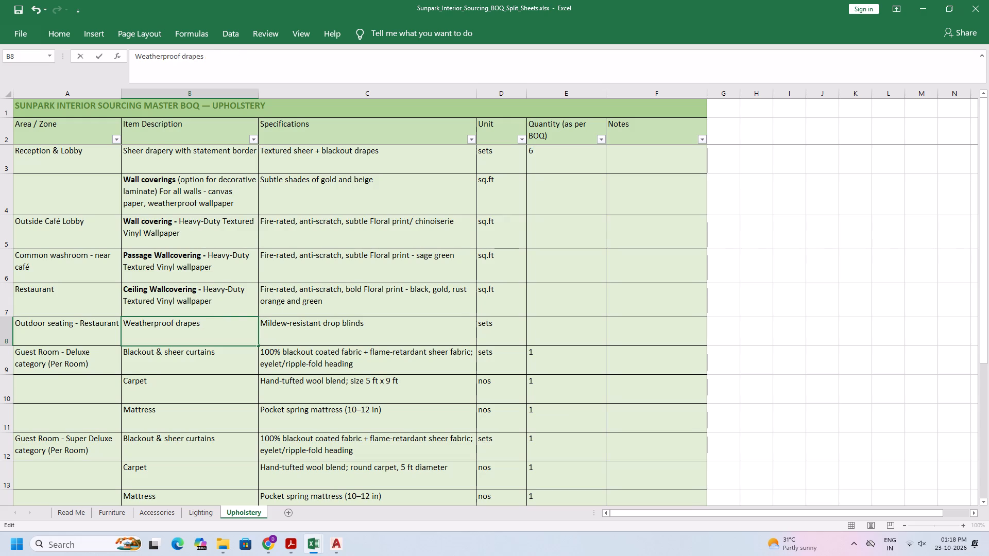
Copy the "Weatherproof drapes" text and compare the outdoor seating restaurant entry on the Accessories sheet with the Upholstery one.
click(221, 322)
drag(207, 324, 108, 314)
key(ctrl+c)
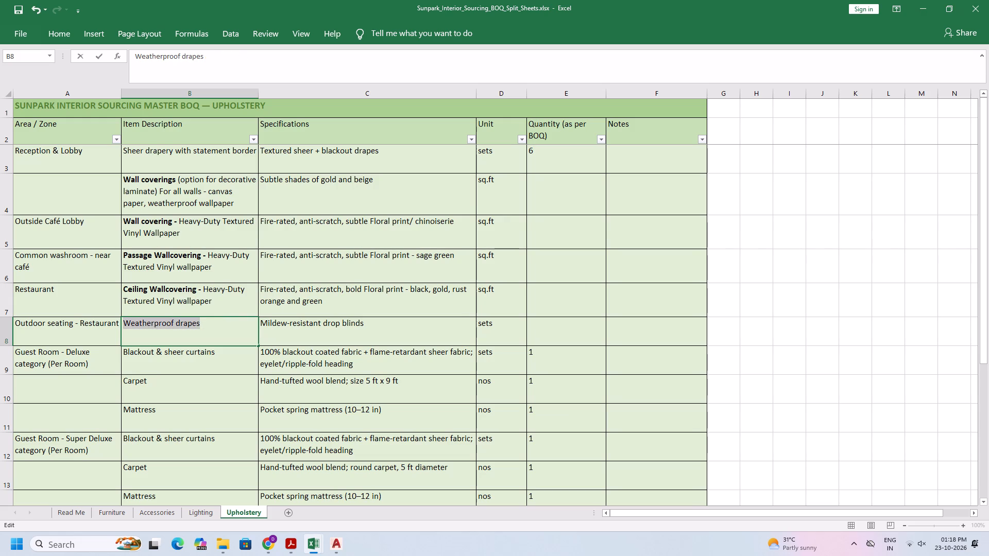
click(158, 511)
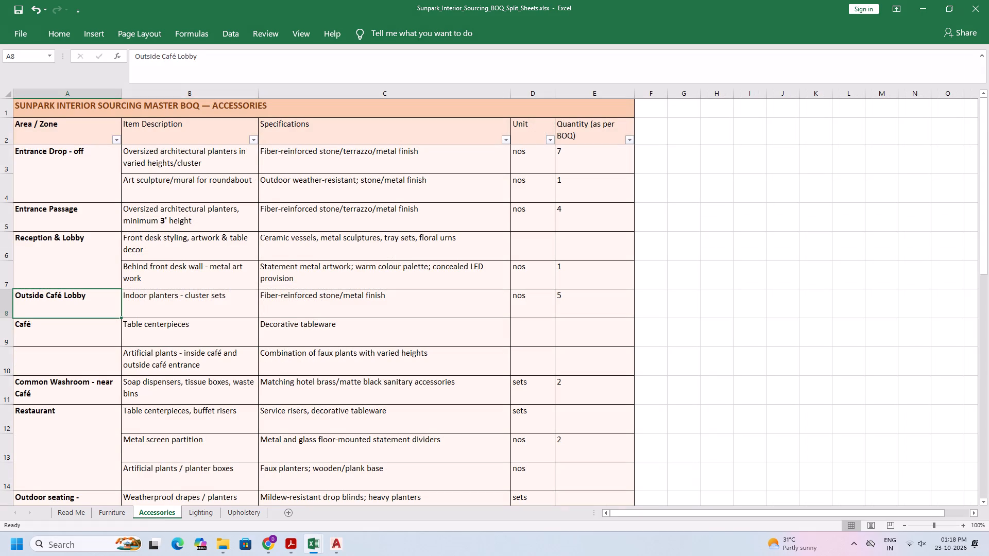
scroll(130, 348, down, 2)
click(174, 278)
click(195, 296)
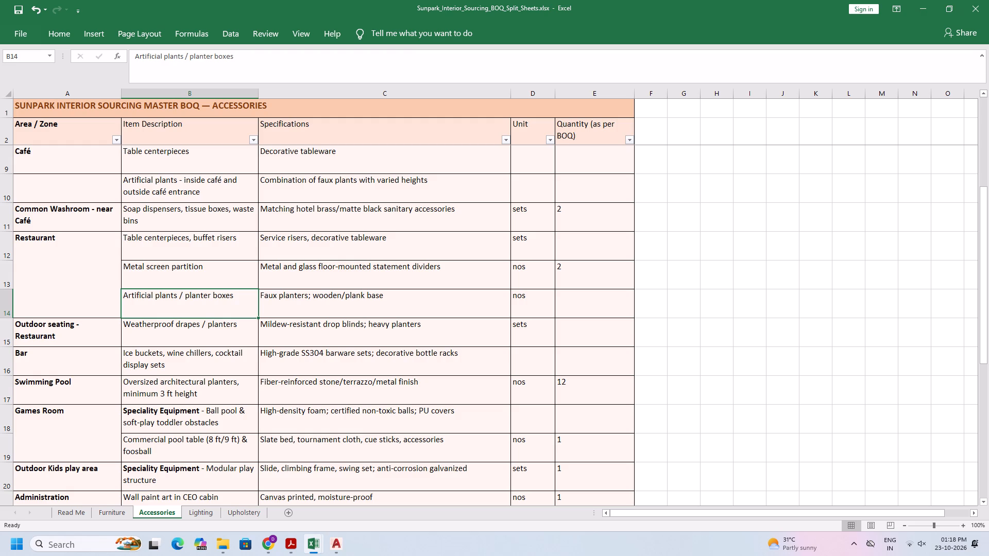
click(207, 324)
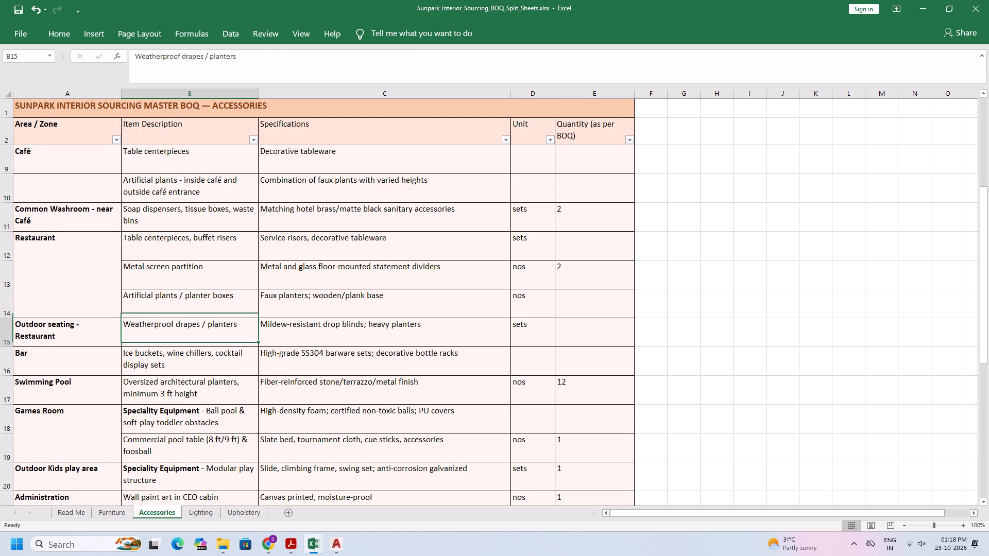
click(347, 333)
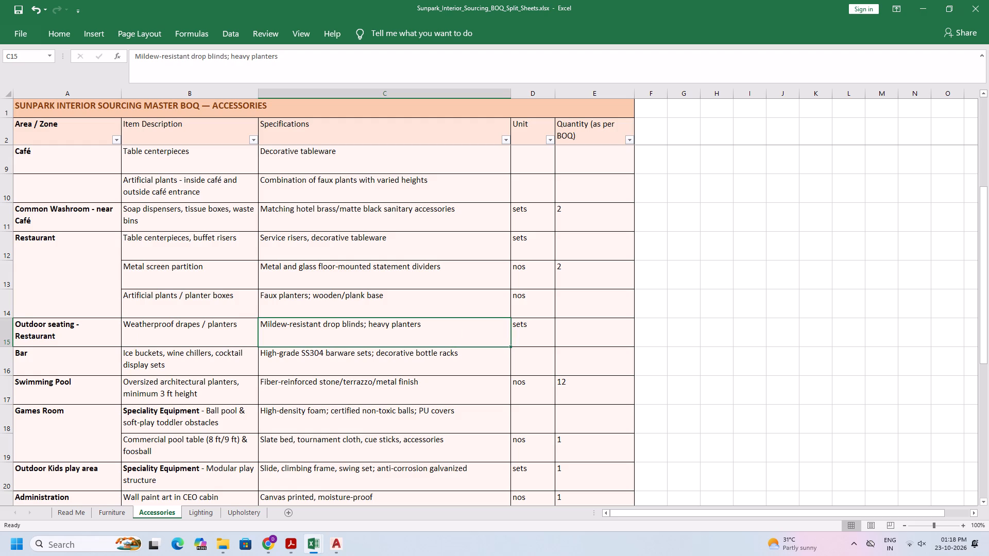
click(248, 515)
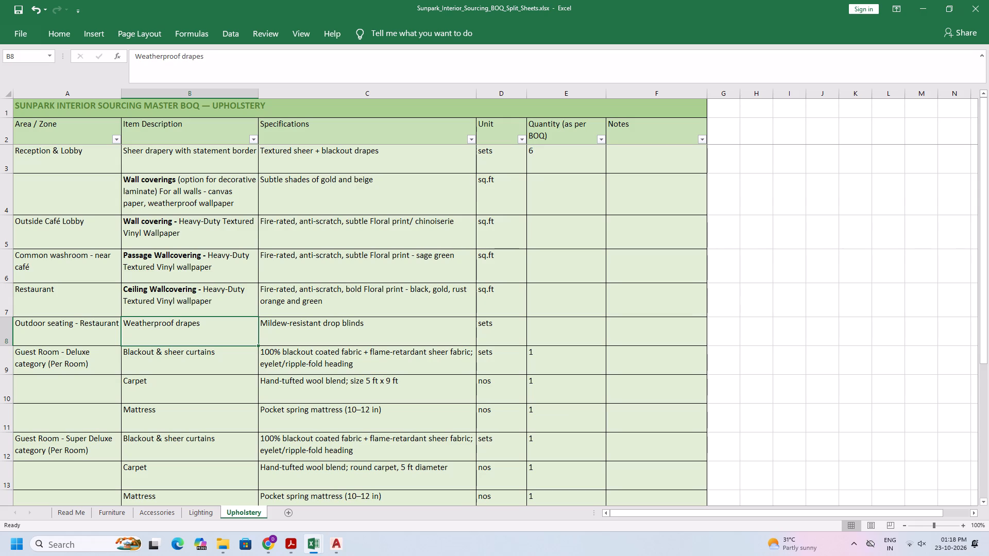
click(152, 505)
click(151, 512)
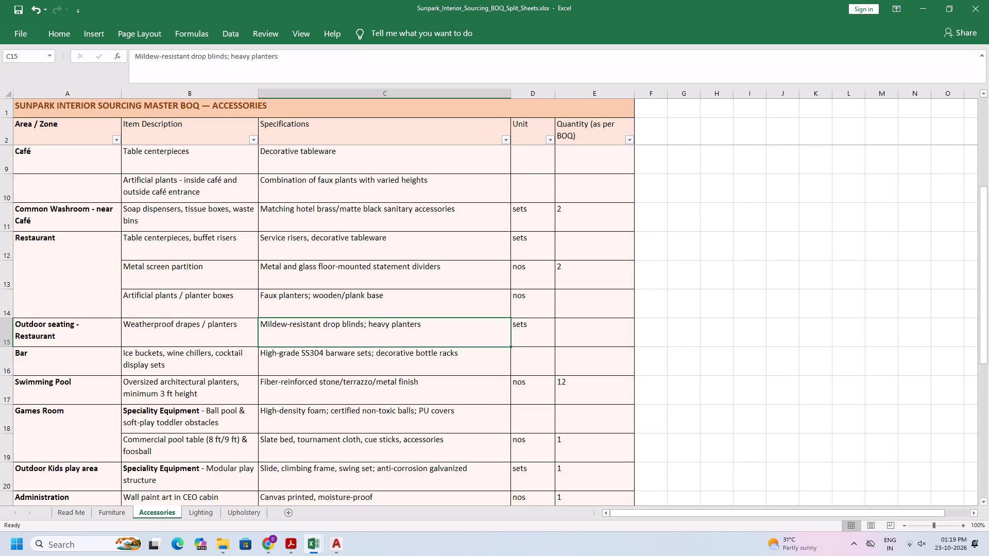
click(169, 447)
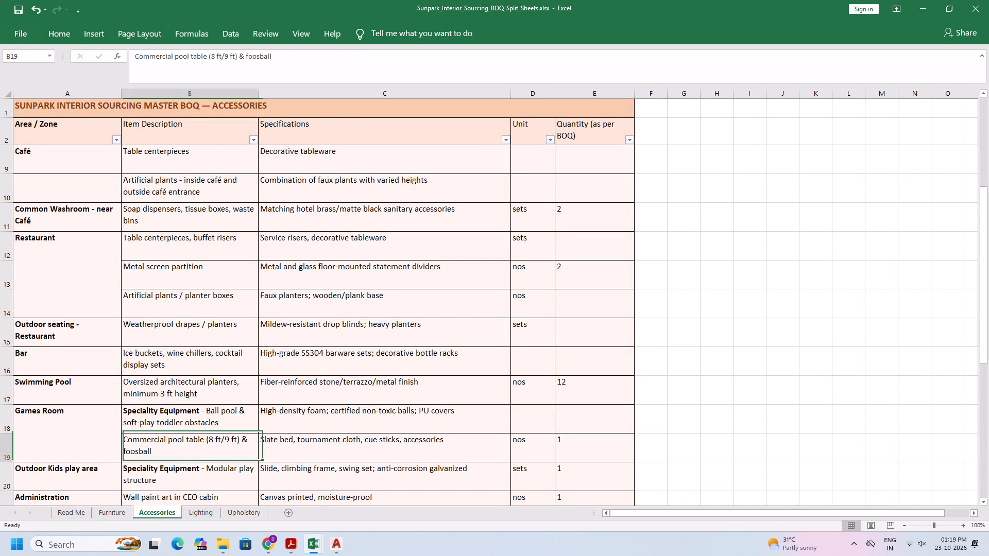
click(206, 509)
click(241, 514)
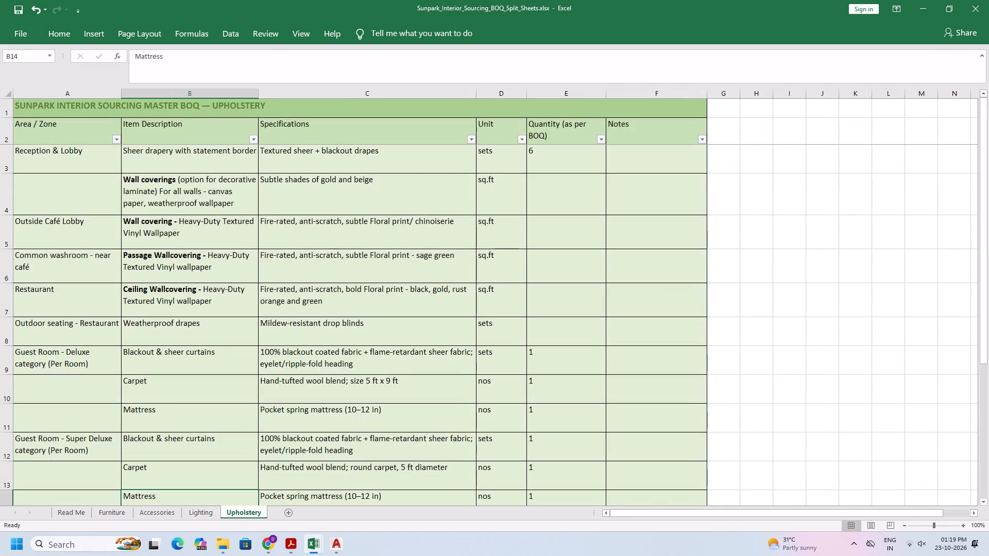
click(166, 366)
click(172, 424)
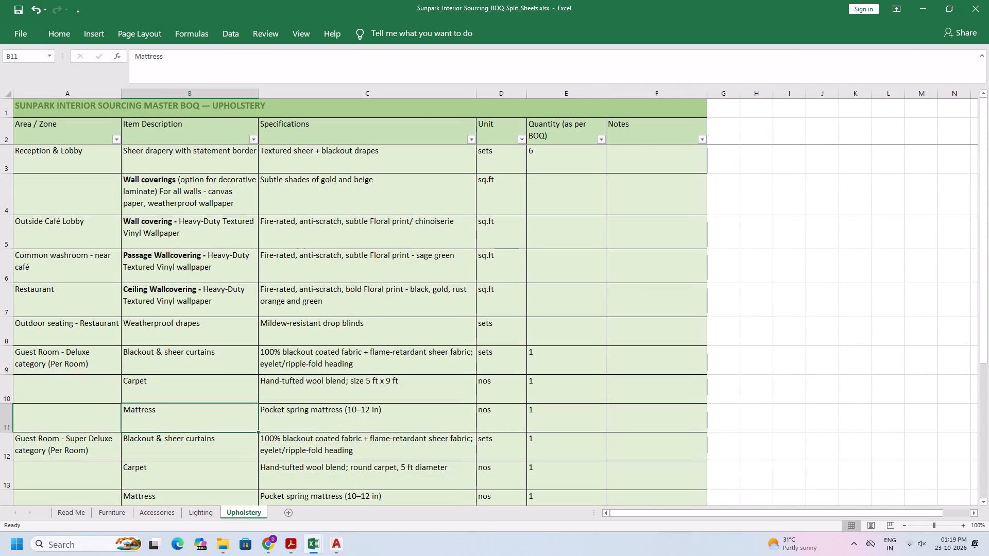
Append ", WALLCOVERINGS" to the Upholstery sheet's title.
double_click(268, 105)
text(,)
key(space)
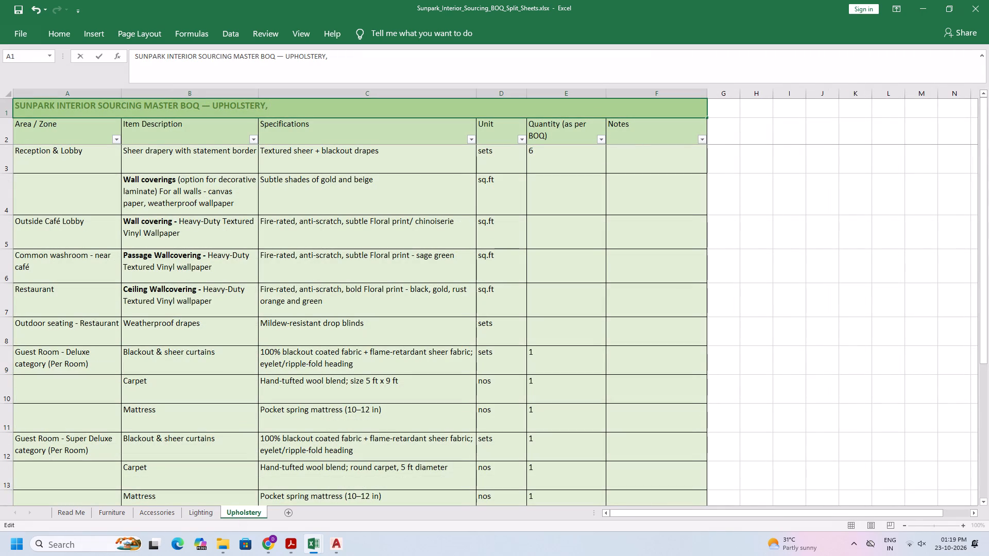
key(shift+w)
text(ALLCOVERINGS)
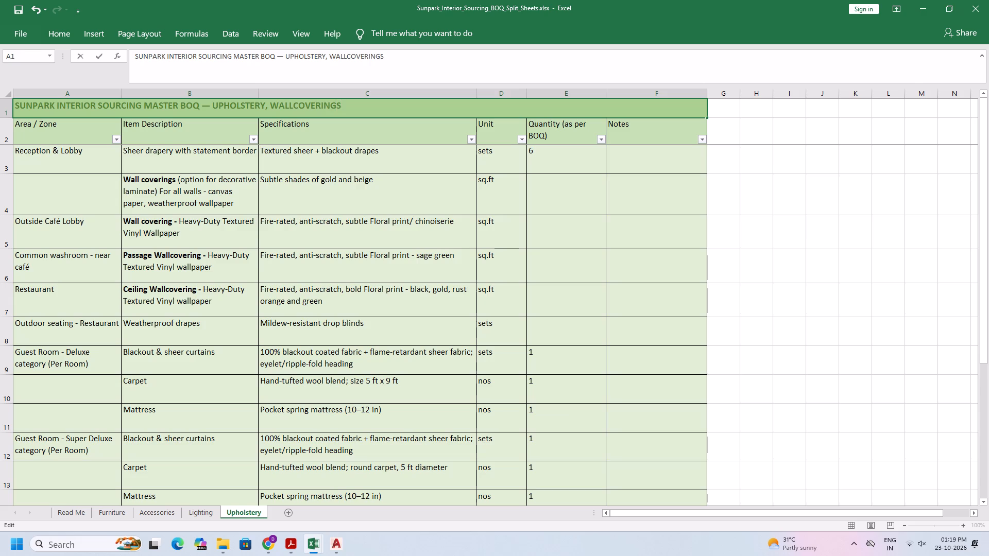
click(165, 412)
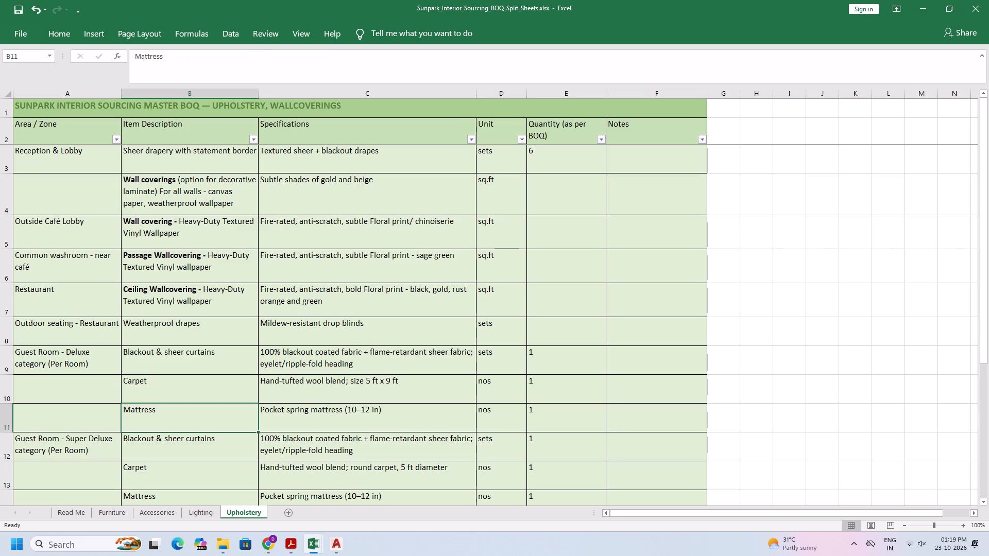
Insert a new sheet row above the "Guest Room - Deluxe category (Per Room)" entry on the Upholstery sheet.
click(60, 346)
click(87, 29)
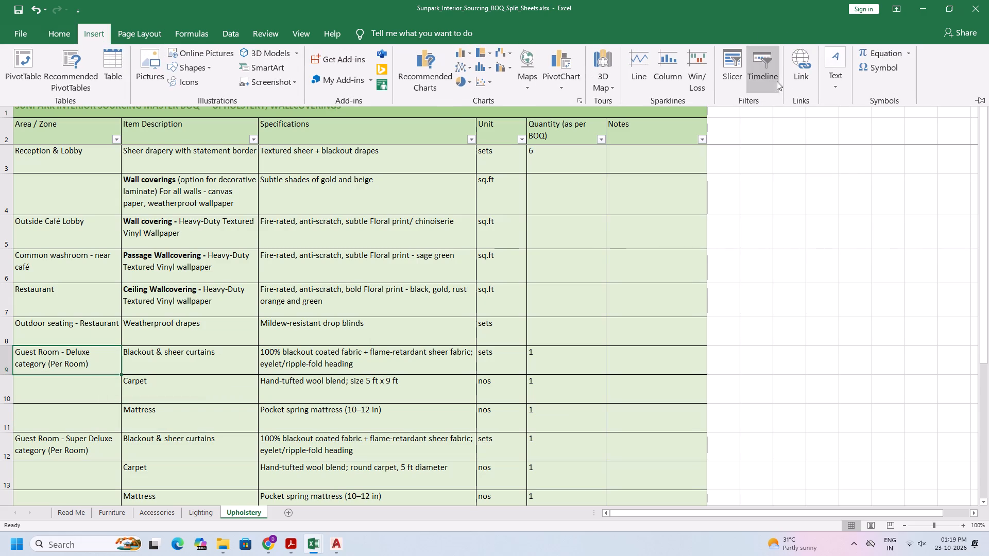
click(70, 34)
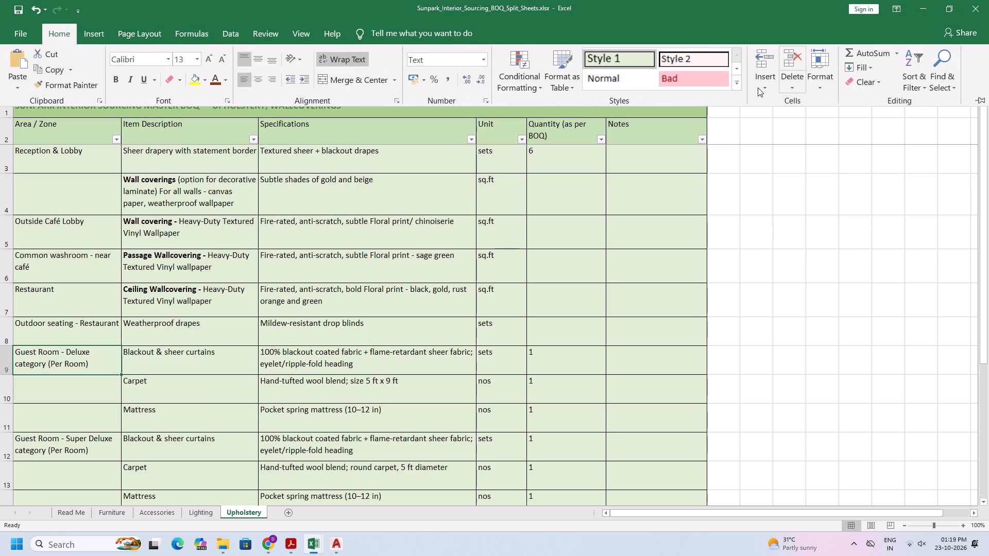
click(758, 88)
click(803, 110)
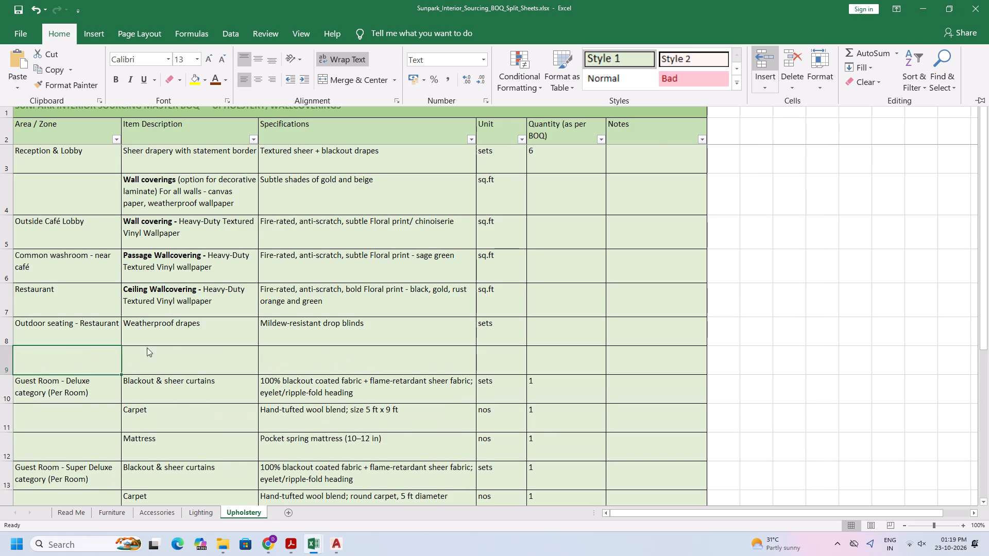
Fill the new row with area "Games Room" and item description "Wall/floor".
click(46, 357)
text(Games R)
text(oom)
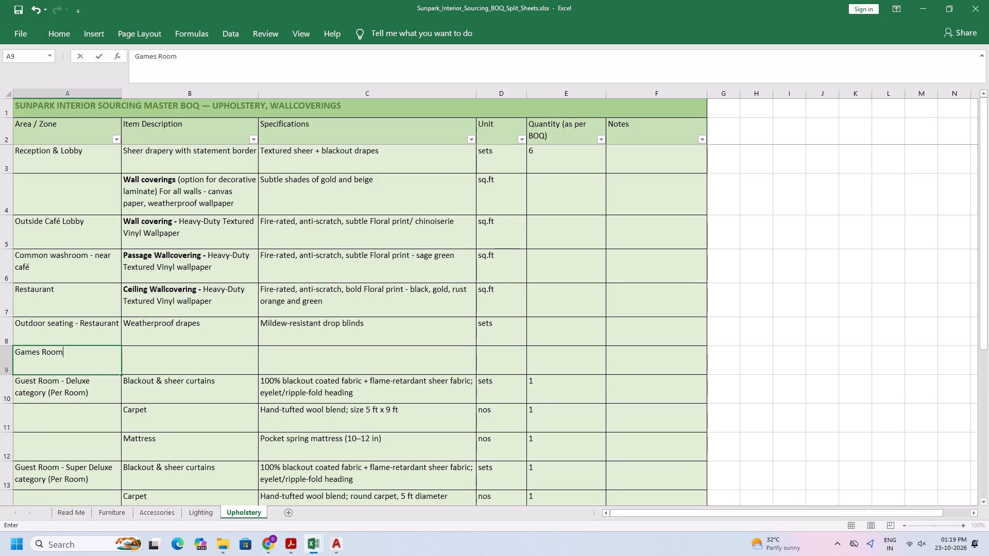
click(194, 354)
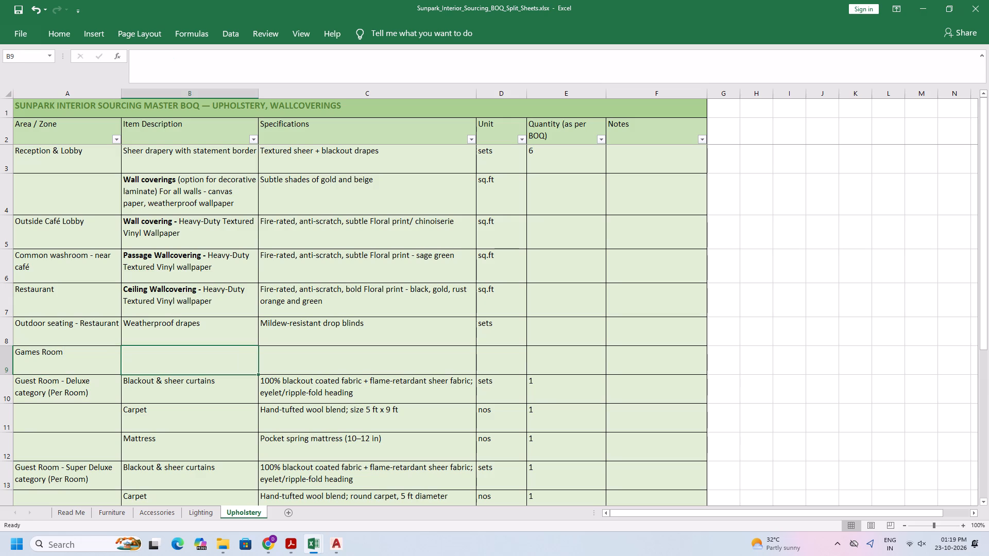
text(Wall/floor)
scroll(194, 354, up, 1)
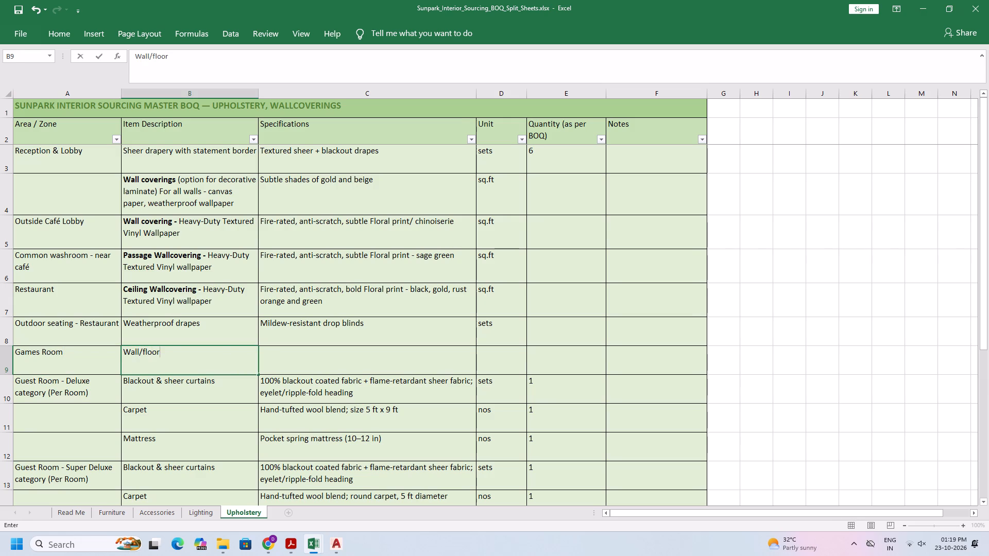
Enter the Games Room specification "Anti - Collision Wall Padding Mats - Interlocking".
click(302, 346)
click(294, 364)
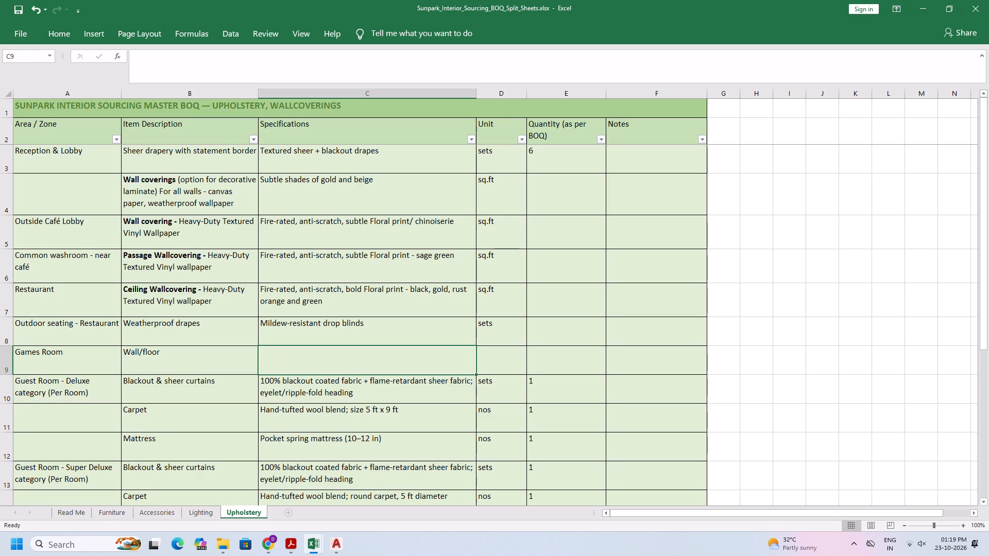
text(Anti)
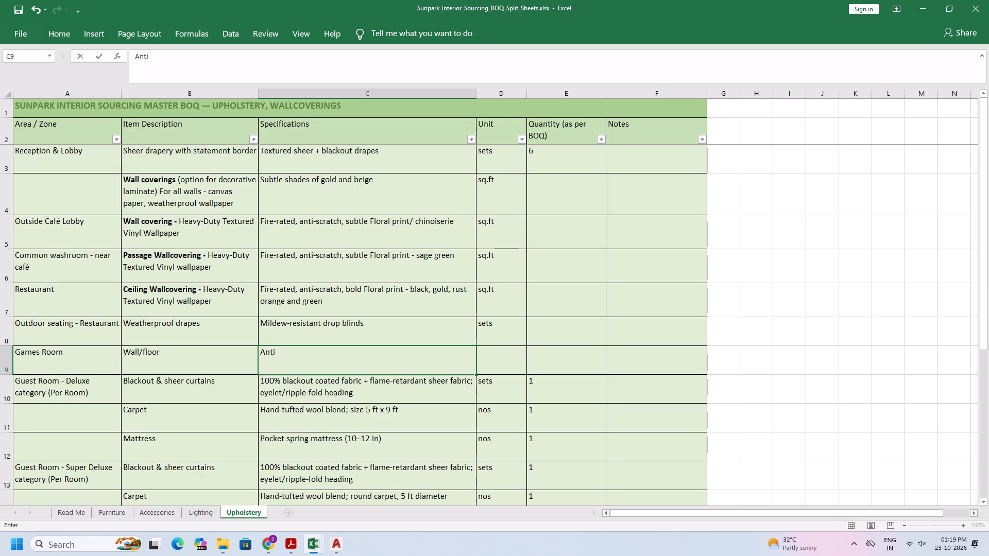
key(space)
text(- Co)
text(lli)
text(son)
key(BackSpace)
key(BackSpace)
text(ion)
key(space)
text(Wall pa)
key(BackSpace)
key(BackSpace)
text(Ap)
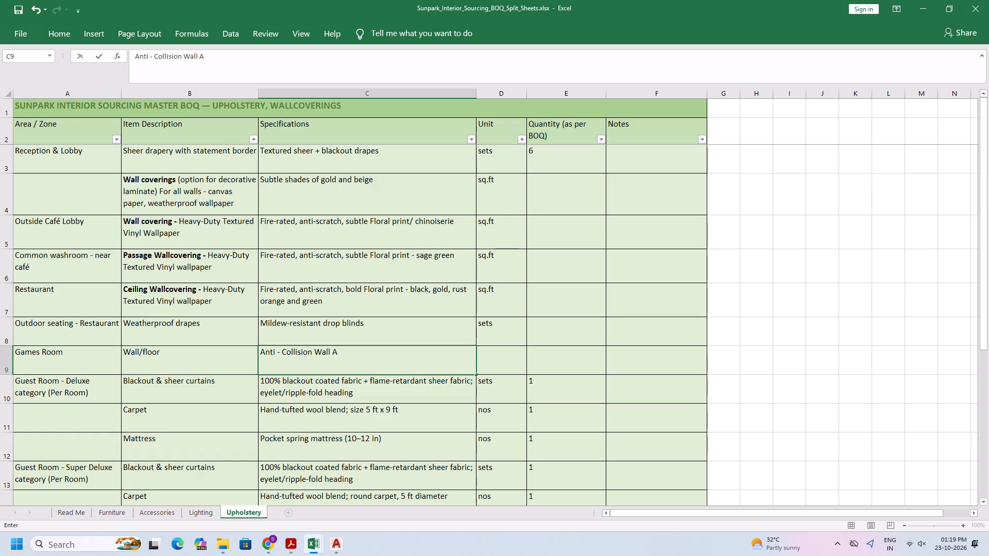
key(BackSpace)
key(BackSpace)
key(shift+p)
text(adding)
key(space)
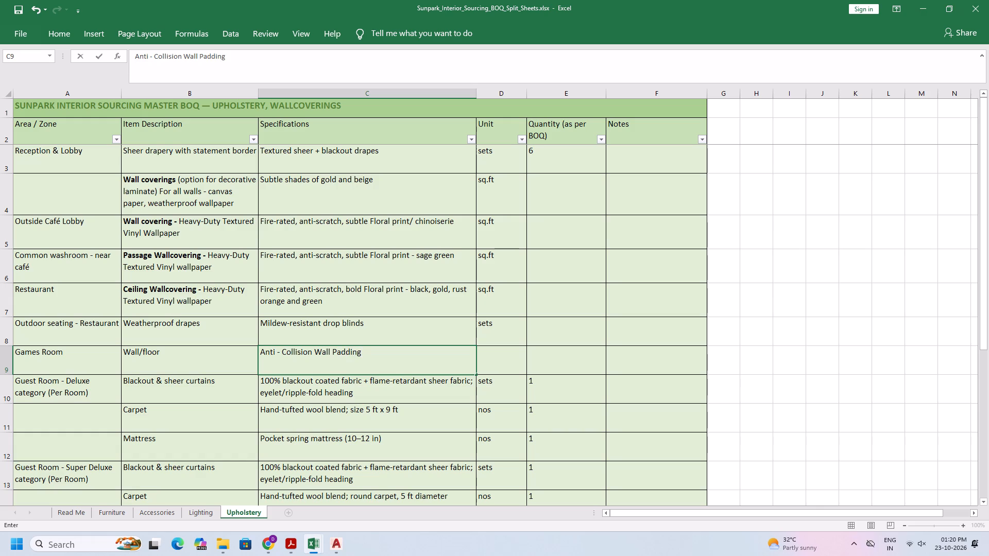
text(Mats)
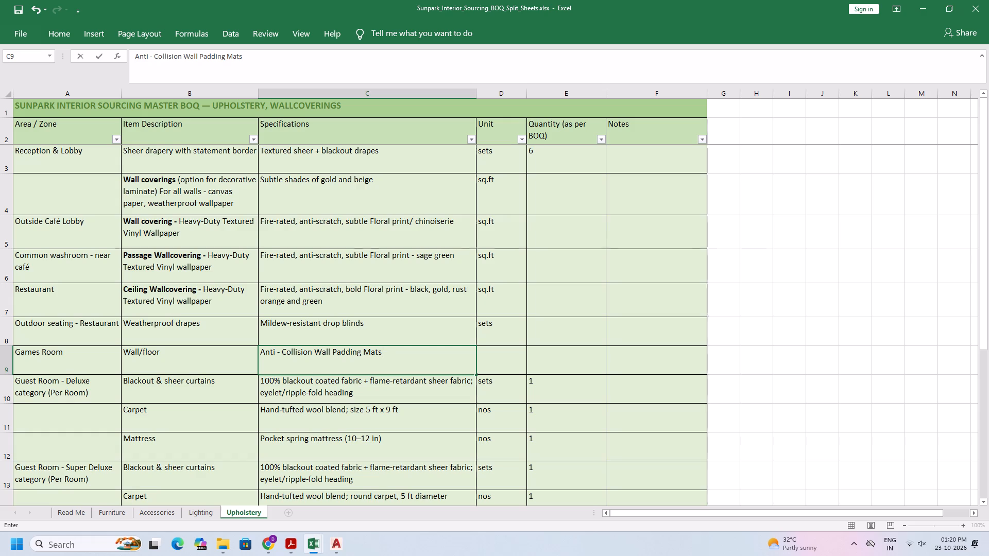
key(space)
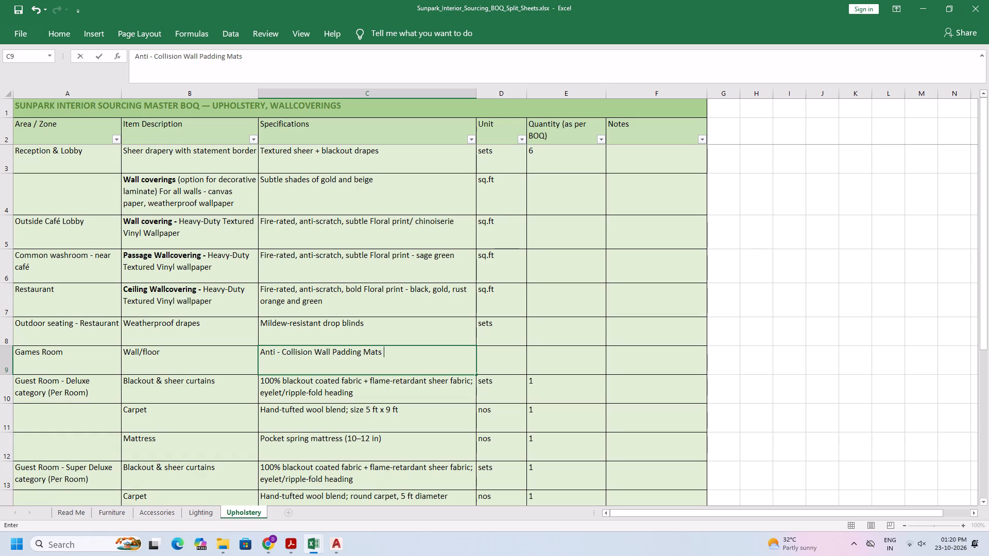
text(- In)
text(terlocking)
Set the Games Room wall/floor row's unit to "sq.ft".
click(499, 355)
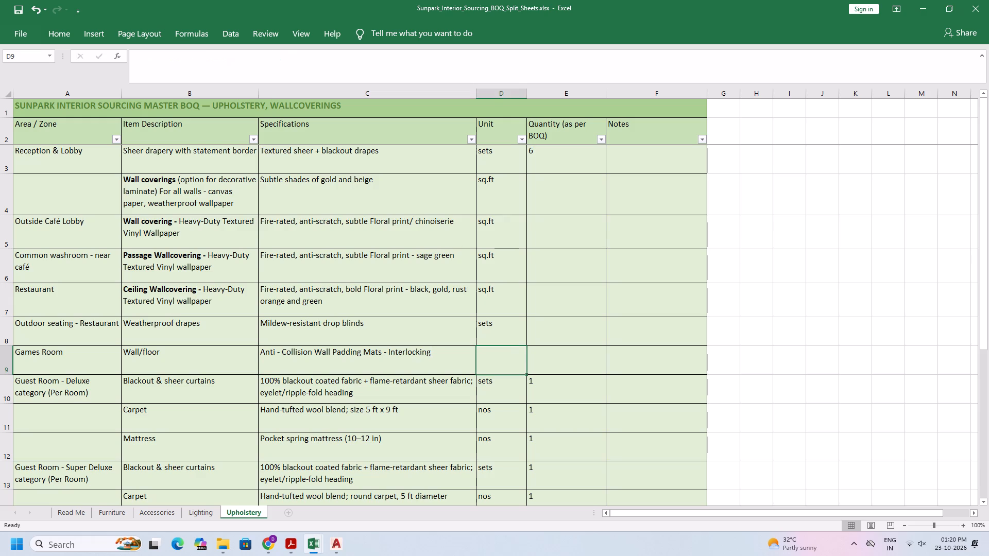
text(sq.ft)
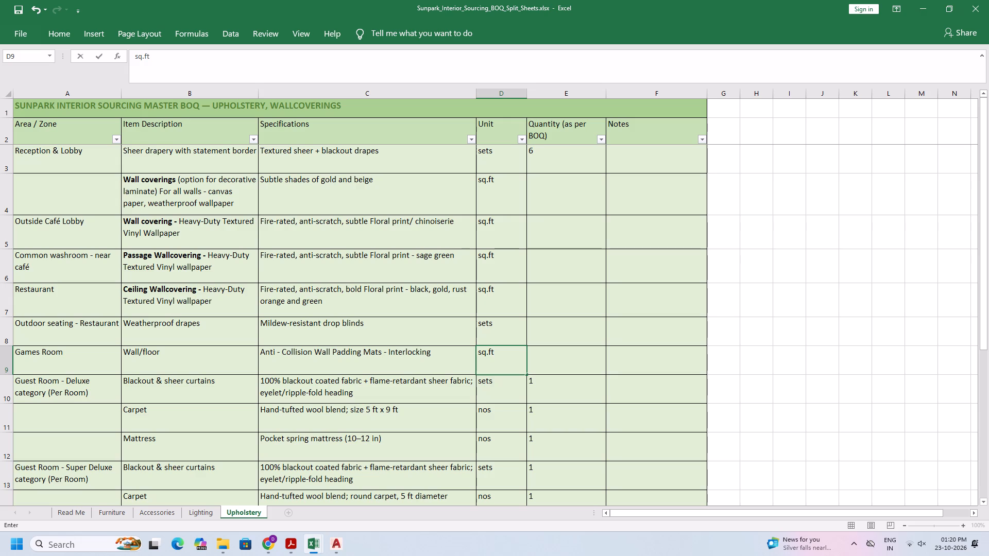
click(402, 365)
Insert another row beneath the Games Room entry with the item description "Flooring / Misc".
click(88, 385)
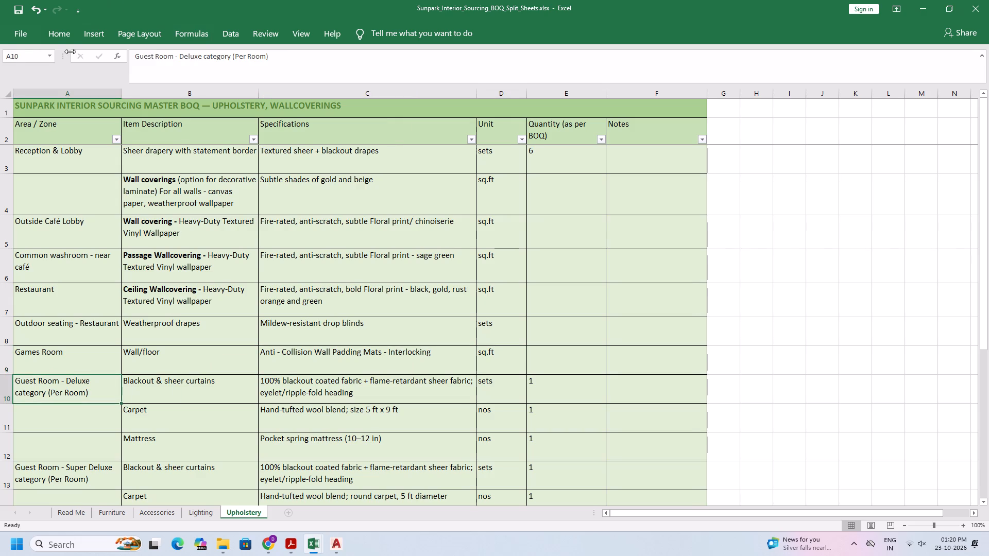
click(66, 33)
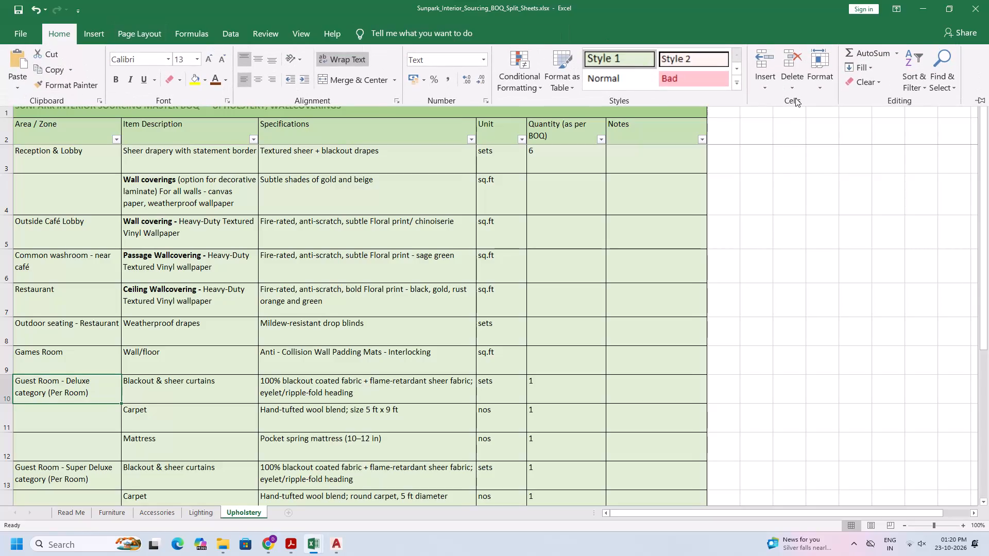
click(776, 86)
click(797, 117)
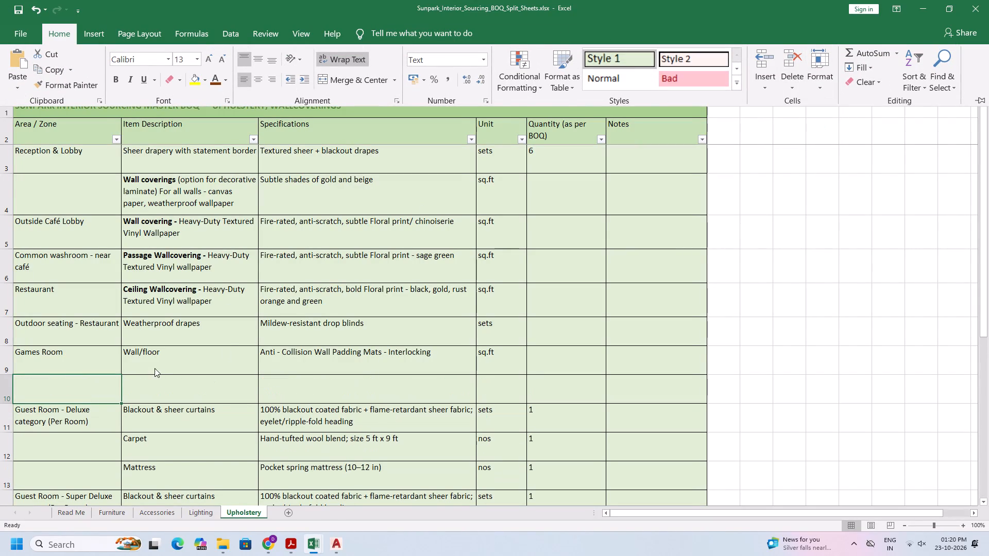
click(158, 385)
click(159, 391)
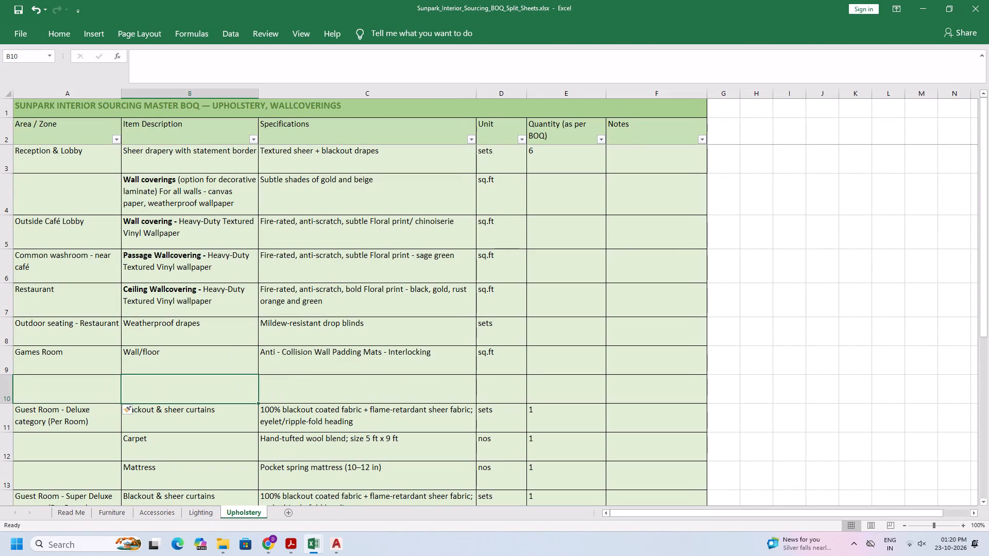
text(Flooring / Misc)
Enter "Rubberized Safety Flooring Tiles / Turf" as the Flooring / Misc specification.
click(290, 387)
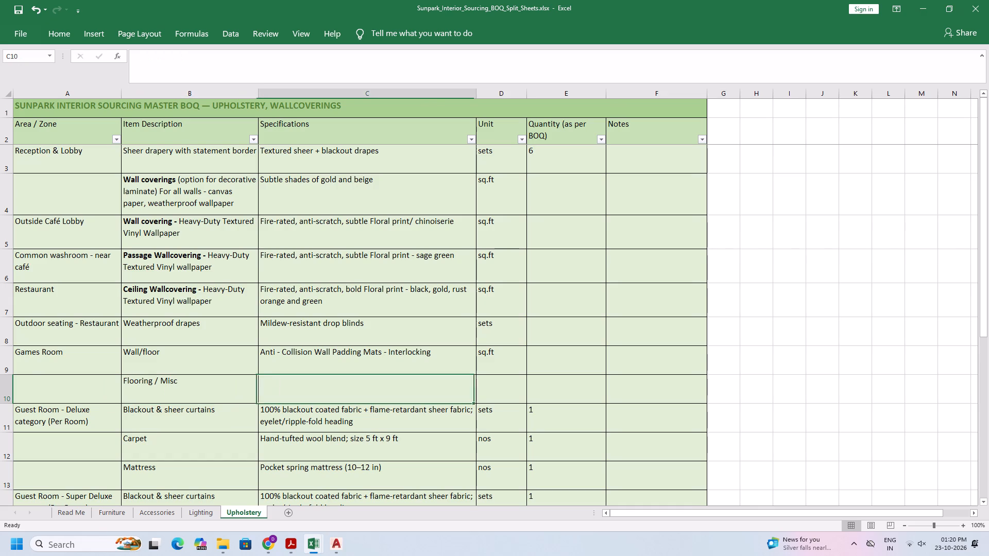
text(Rubberi)
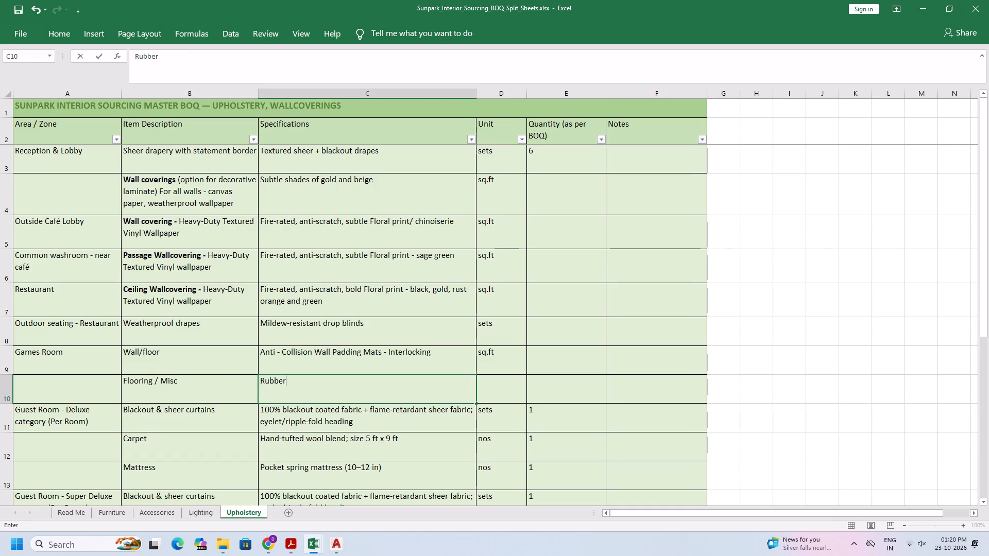
text(zed Safety)
key(space)
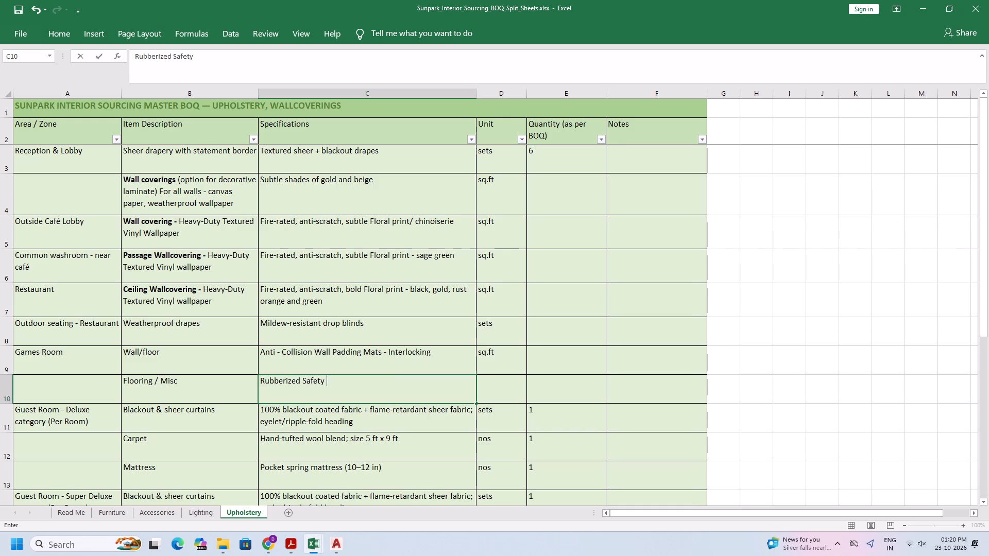
text(Floorinfg)
key(BackSpace)
key(BackSpace)
text(g Tiles / turf)
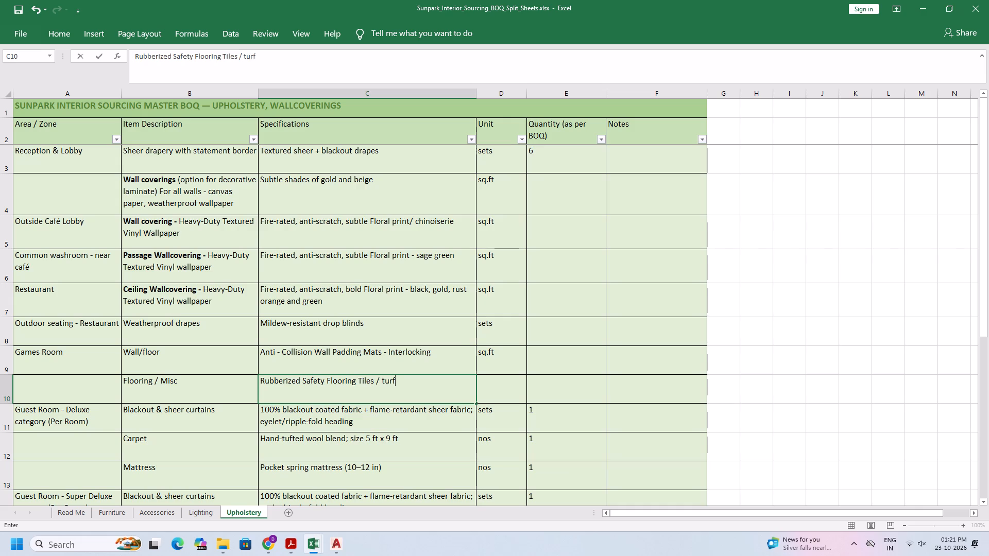
click(384, 381)
key(shift+t)
Append " - High" to the Flooring / Misc specification.
click(423, 386)
key(space)
text(-)
key(space)
text(Hui)
key(BackSpace)
key(BackSpace)
text(igh)
Move "Anti - Collision Wall Padding Mats" from the Games Room specification to its item description, after "Wall/floor - ".
double_click(384, 354)
drag(381, 354, 224, 338)
right_click(280, 355)
click(296, 363)
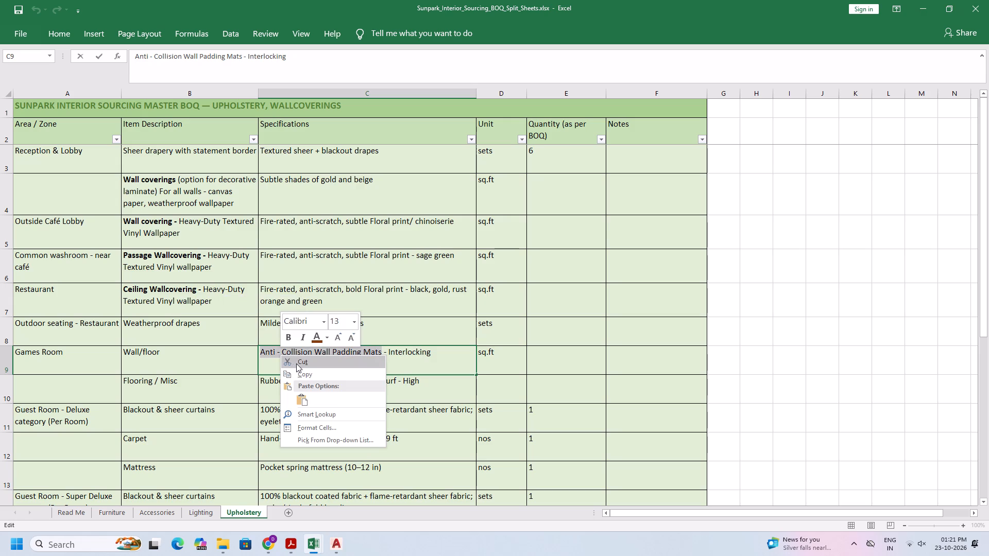
double_click(195, 352)
drag(195, 351, 53, 345)
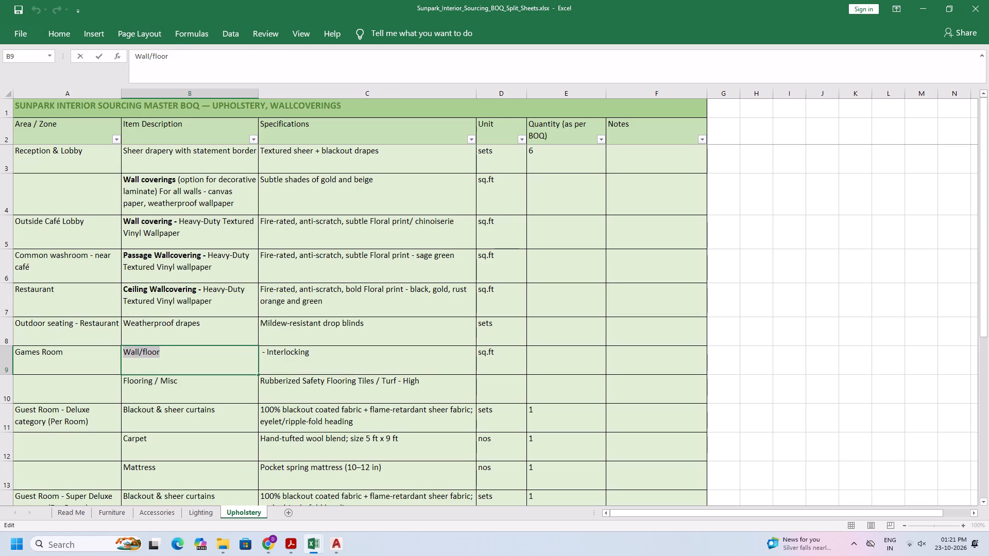
click(178, 353)
key(space)
text(-)
key(space)
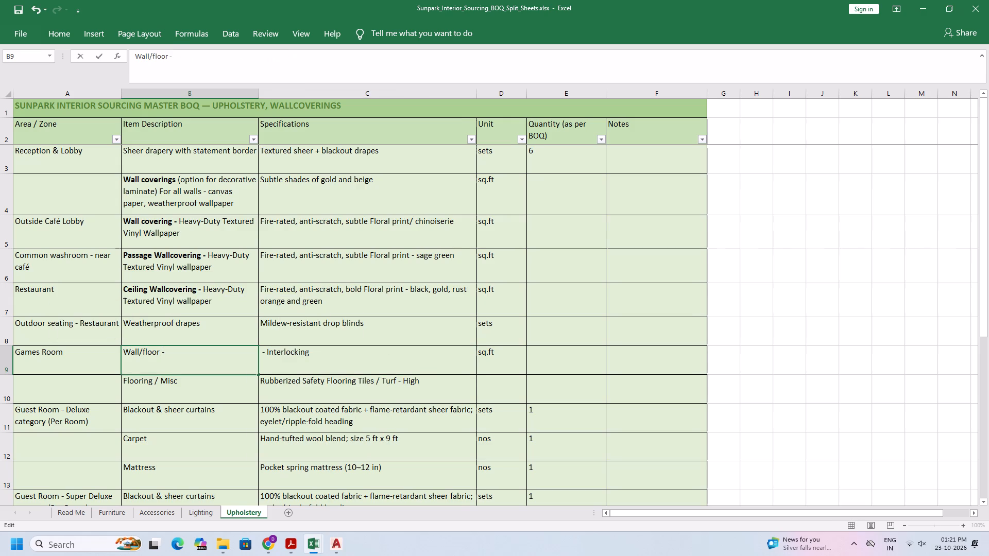
key(ctrl+v)
Make "Wall/floor" bold in the Games Room item description.
drag(161, 354, 120, 346)
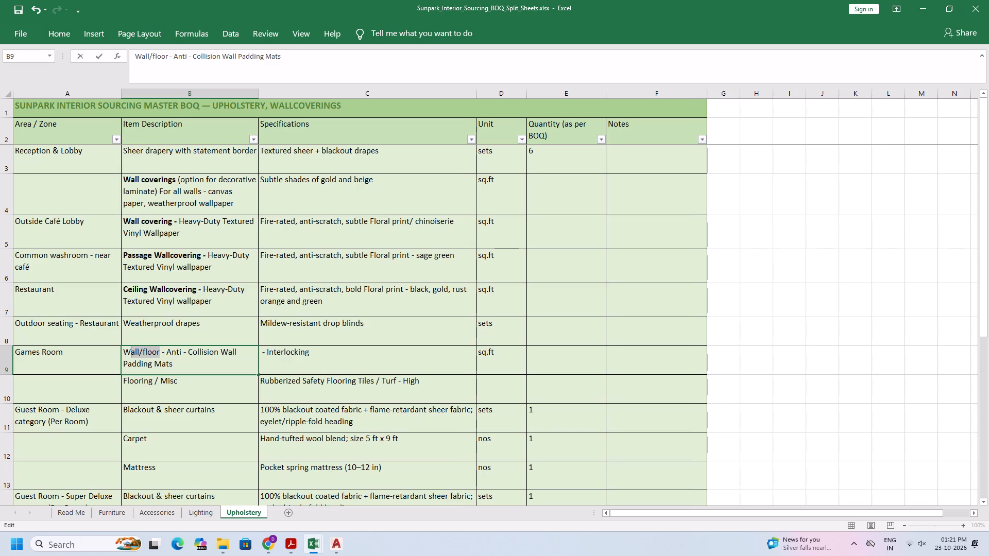
drag(120, 346, 89, 342)
click(61, 37)
click(115, 79)
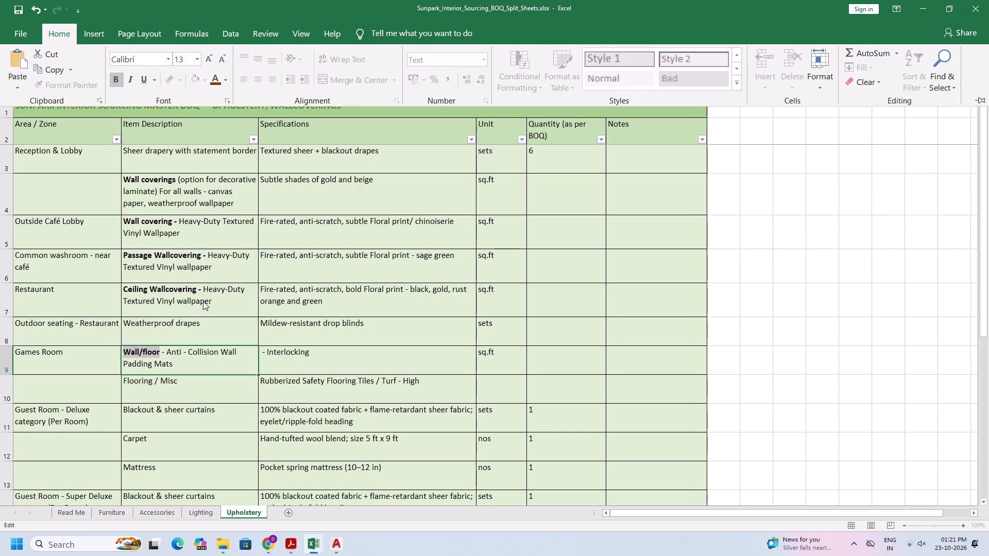
click(289, 385)
Make the "Flooring / Misc" item description bold.
click(214, 383)
drag(192, 383, 151, 380)
double_click(174, 385)
drag(197, 386, 73, 376)
click(46, 34)
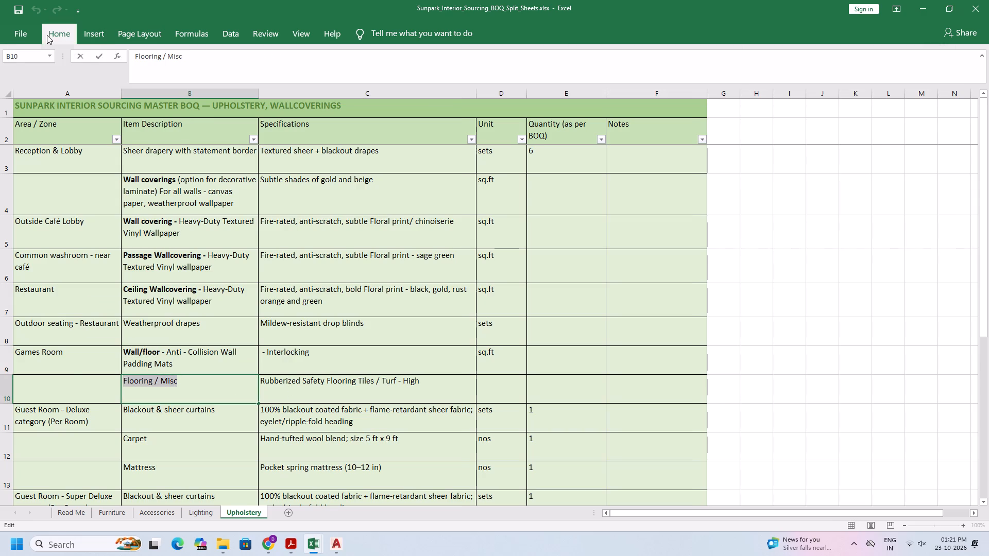
click(117, 77)
click(203, 394)
Move "Rubberized Safety Flooring Tiles / Turf" from the specification to the item description, after "Flooring / Misc - ".
click(203, 391)
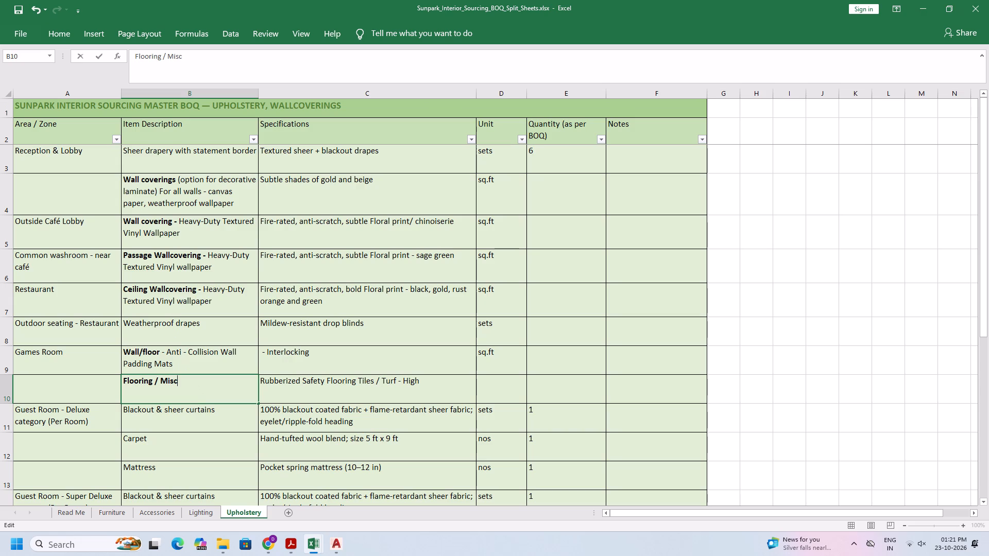
key(space)
text(-)
key(space)
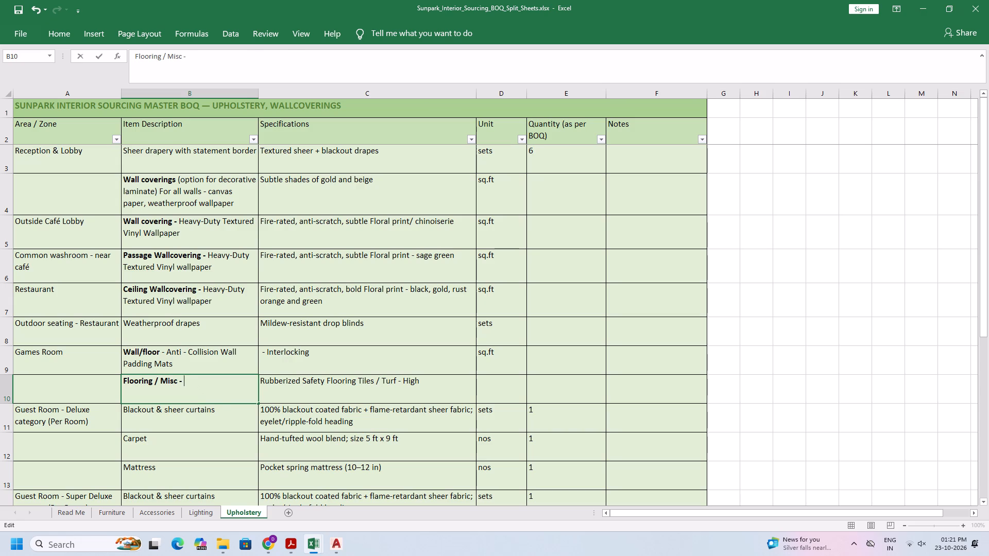
click(375, 381)
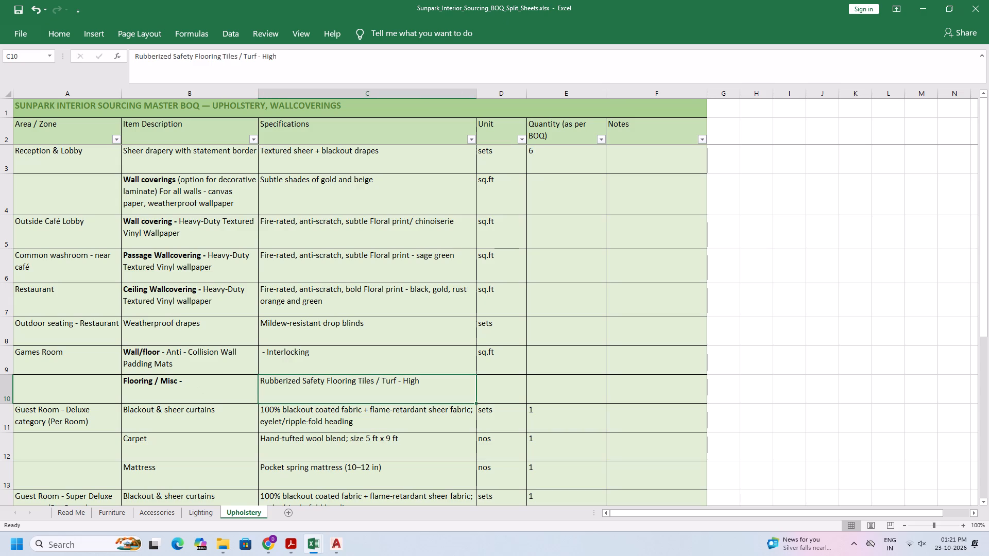
double_click(425, 381)
drag(397, 379, 184, 390)
right_click(277, 384)
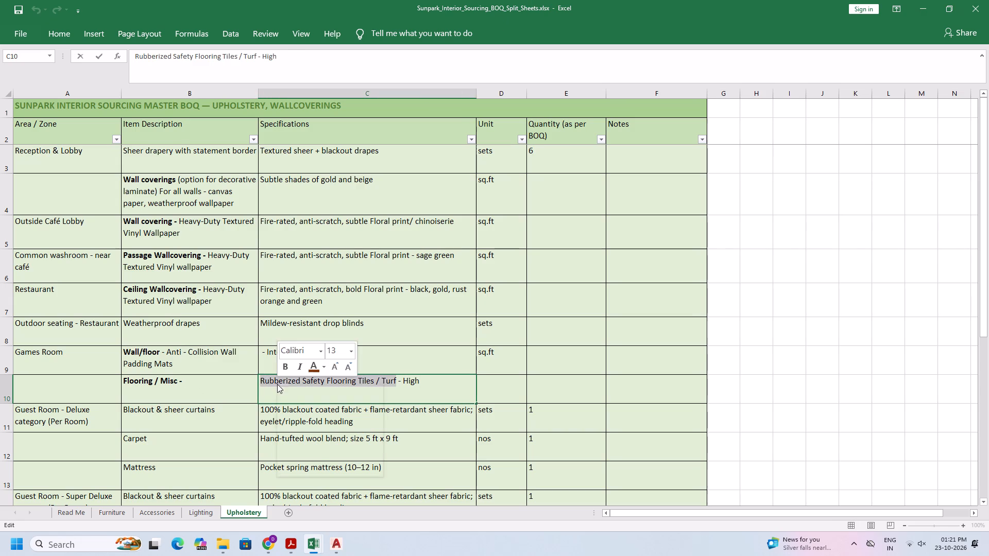
click(296, 394)
double_click(202, 381)
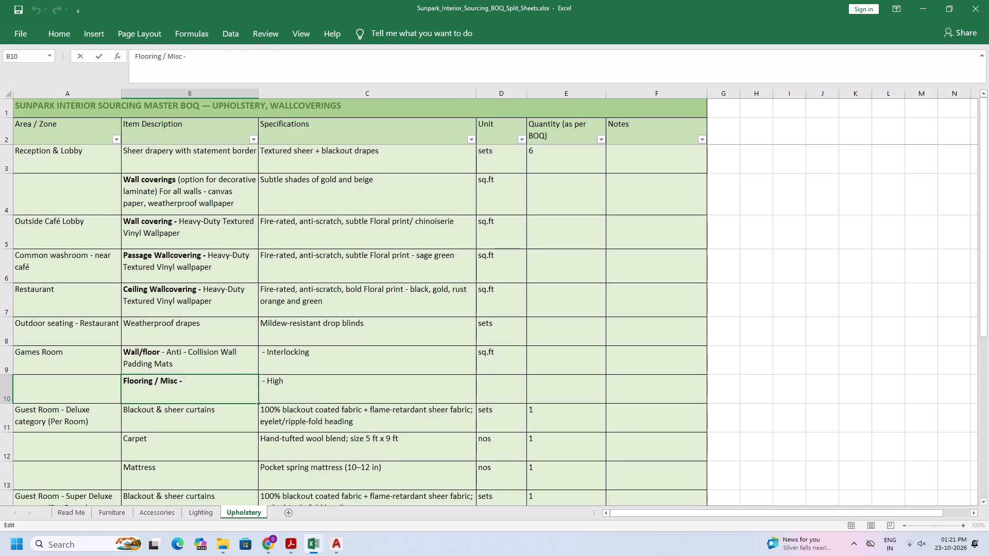
key(ctrl+v)
Remove the leading dash and spaces before "High" in the Flooring / Misc specification.
double_click(271, 385)
click(266, 385)
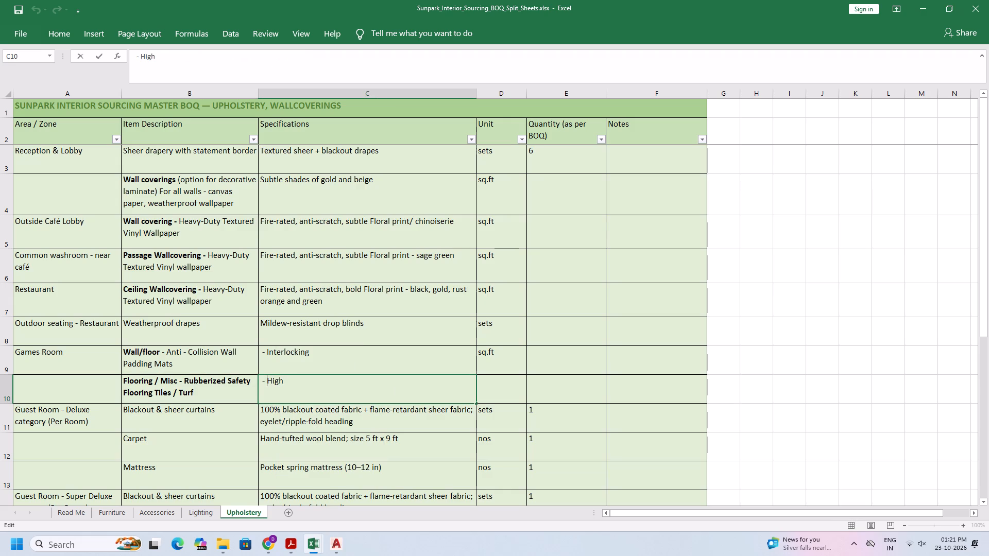
key(BackSpace)
key(BackSpace)
key(BackSpace)
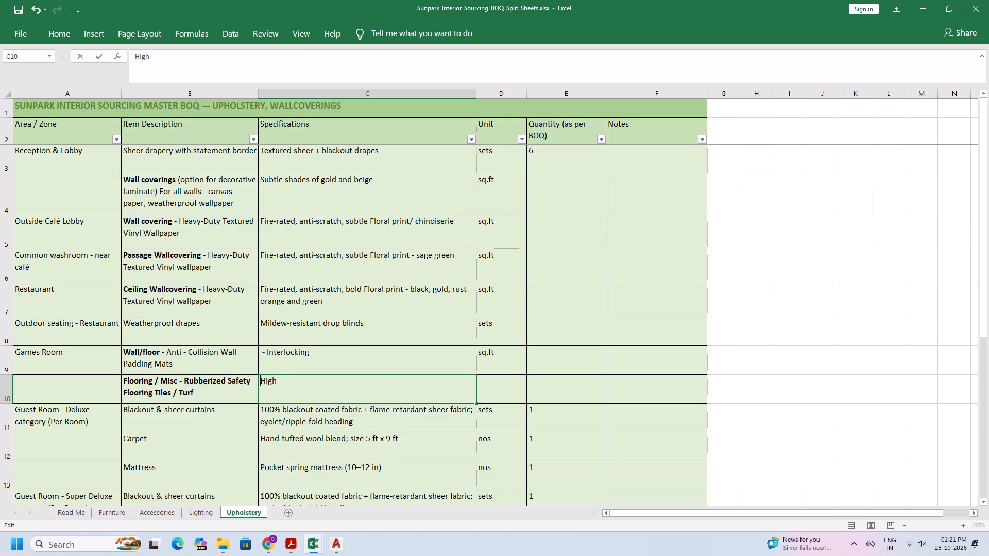
Remove the leading dash and spaces before "Interlocking" in the Wall/floor specification.
double_click(269, 349)
click(266, 352)
key(BackSpace)
key(BackSpace)
key(BackSpace)
key(BackSpace)
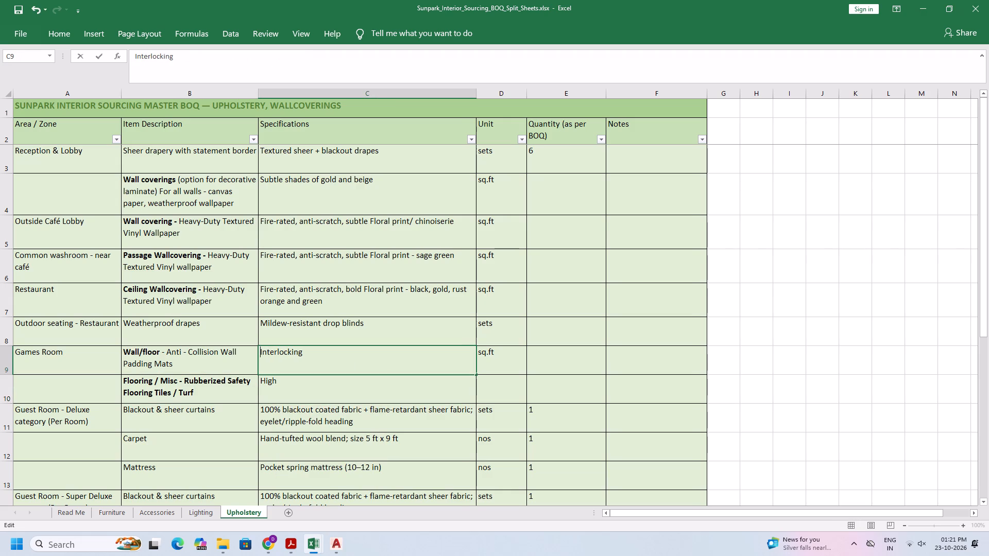
key(BackSpace)
Complete the Flooring / Misc specification as "High - impact shock absorbent outdoor tiles".
click(286, 385)
double_click(287, 385)
key(space)
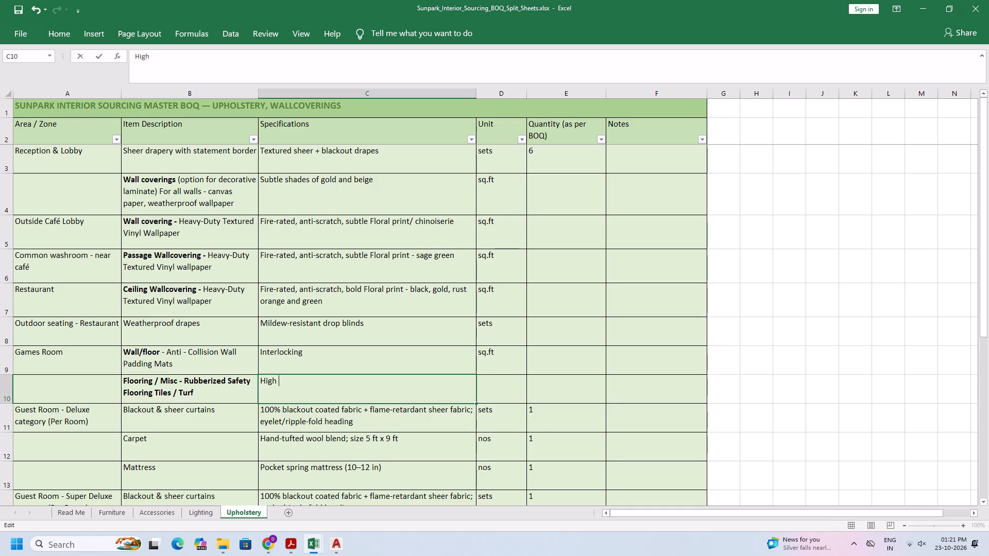
text(- impact)
key(space)
text(shock)
key(space)
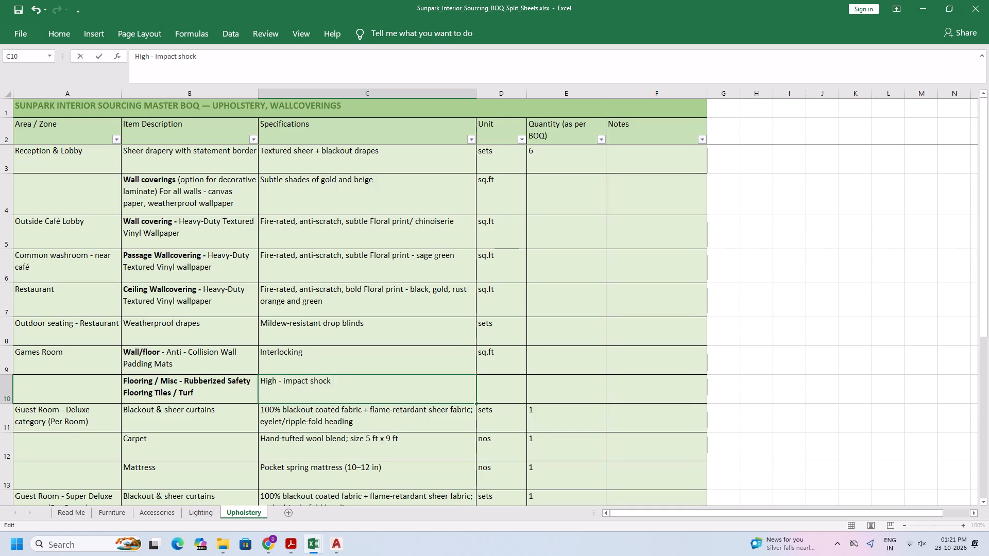
text(-)
key(space)
key(Insert)
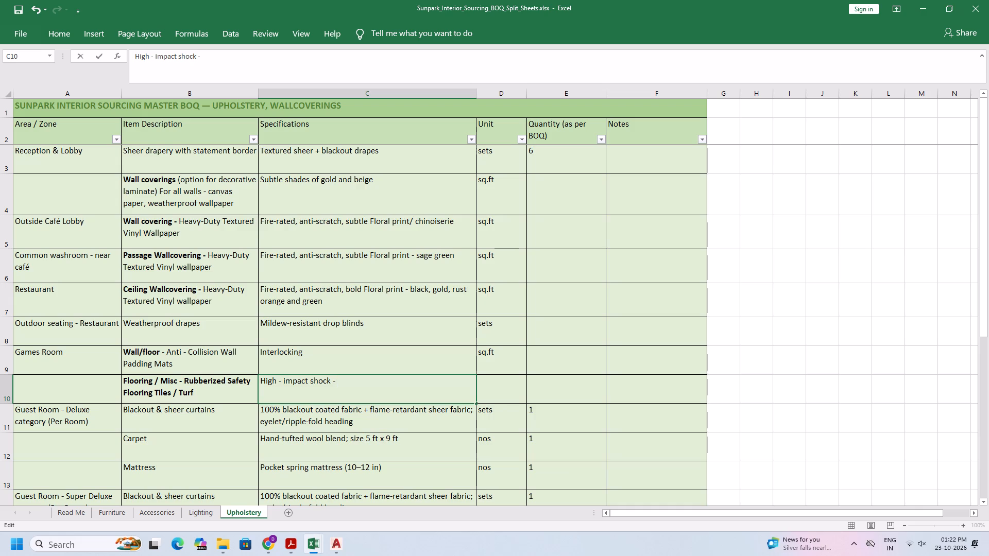
key(BackSpace)
key(Insert)
key(Insert)
key(BackSpace)
text(absor)
text(bent out)
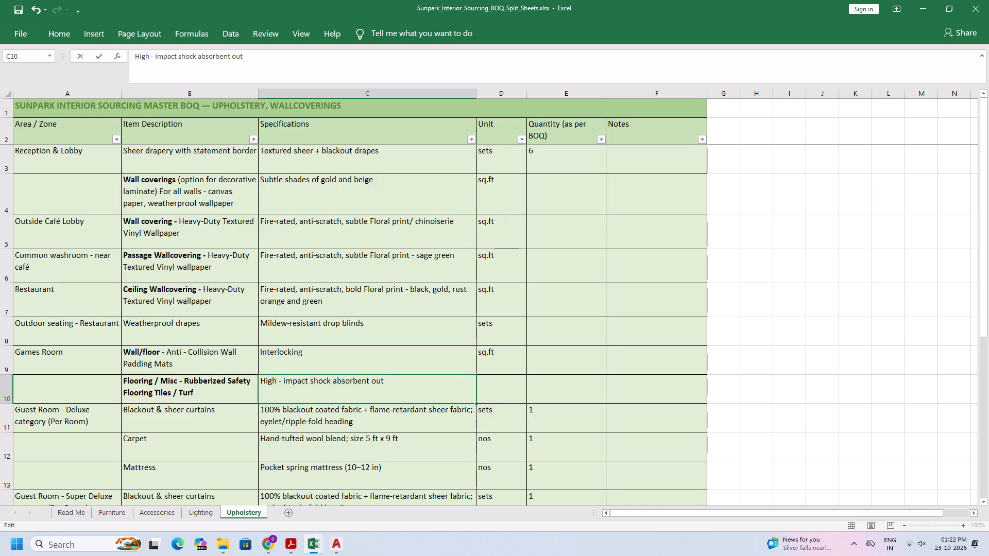
text(door tiles)
Remove bold from "Rubberized Safety Flooring Tiles / Turf" in the Flooring / Misc item description.
double_click(229, 385)
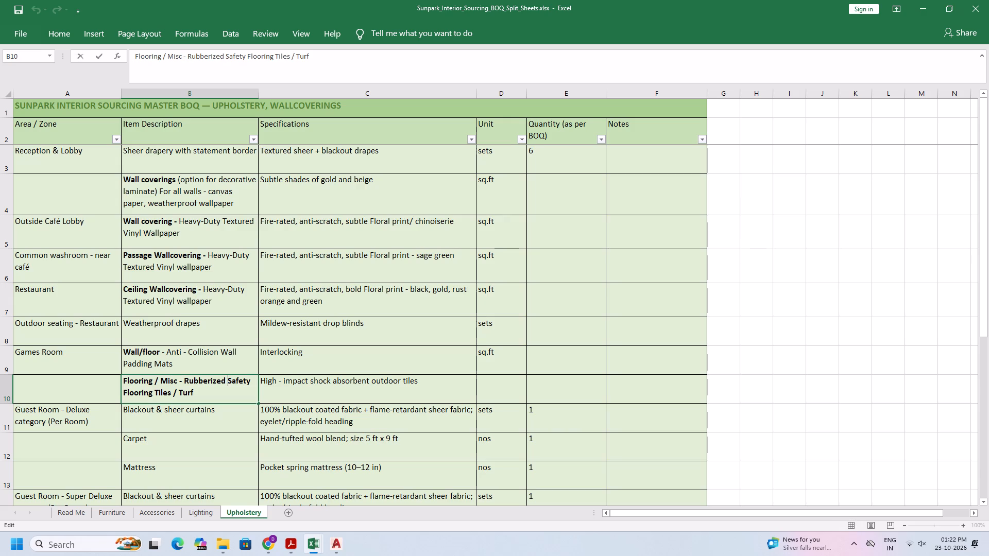
drag(185, 384, 218, 407)
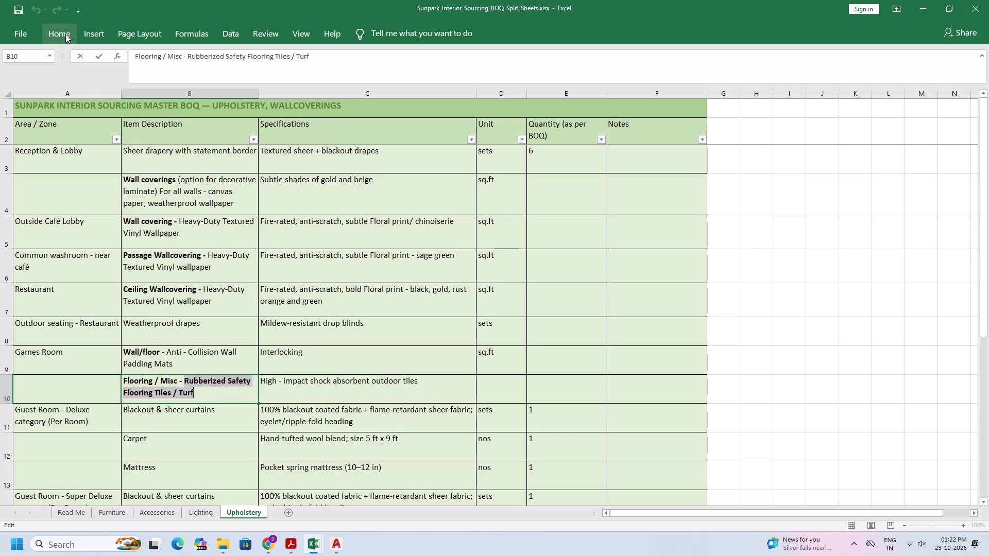
click(65, 34)
click(112, 79)
click(452, 329)
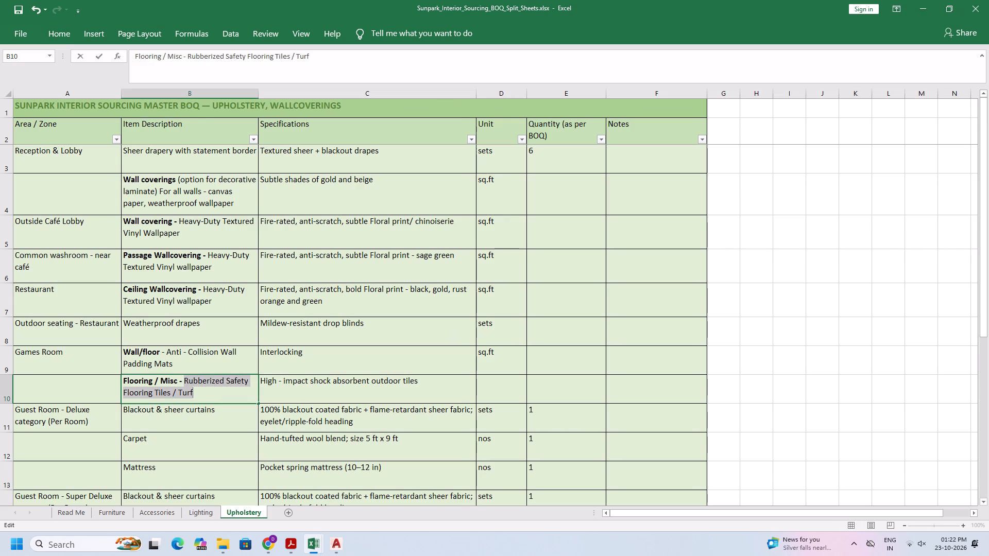
Fill the "sq.ft" unit from the Wall/floor row down to the Flooring / Misc row.
click(500, 377)
click(508, 361)
drag(527, 375, 527, 390)
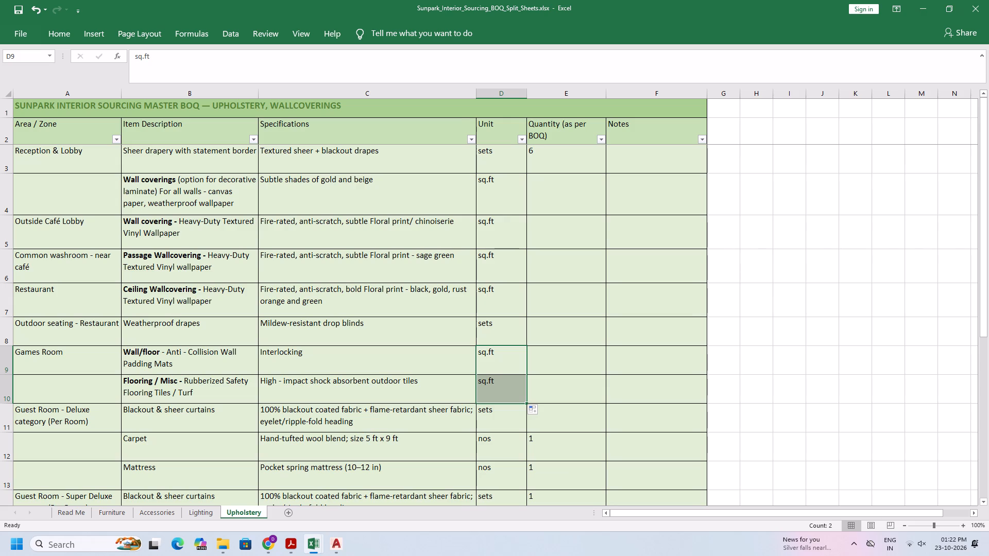
Insert an entire row above Guest Room - Deluxe category and enter "Room passage" as its area.
click(97, 416)
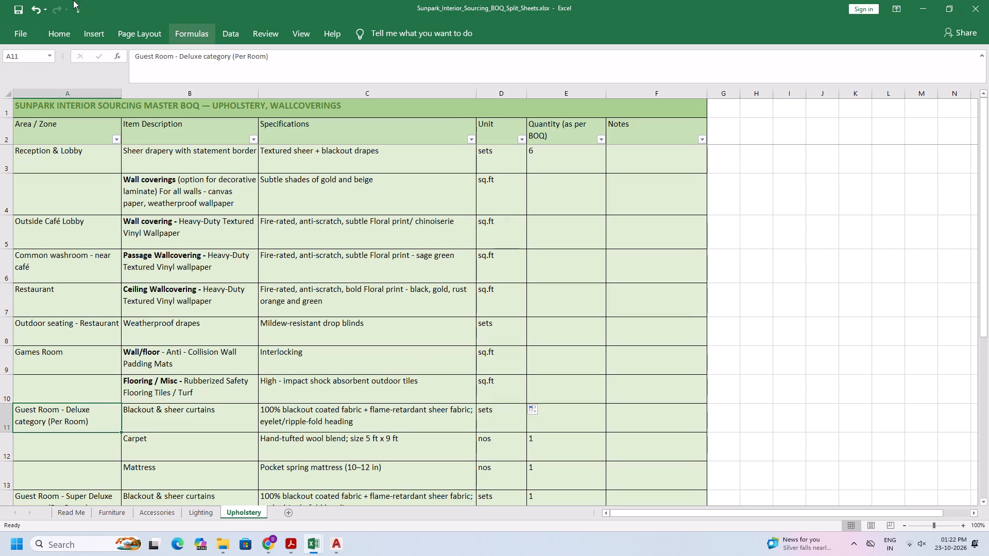
click(65, 31)
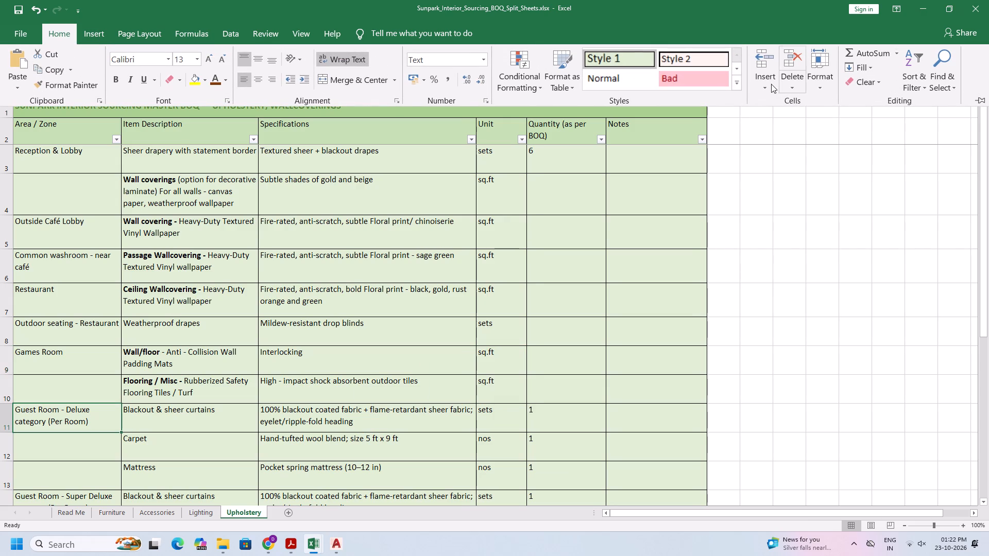
click(771, 84)
click(778, 103)
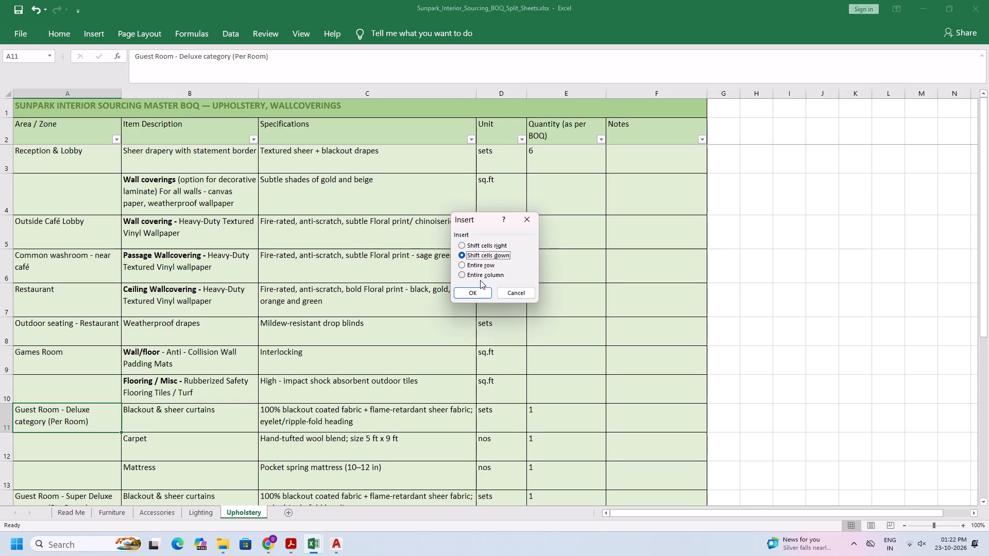
click(485, 267)
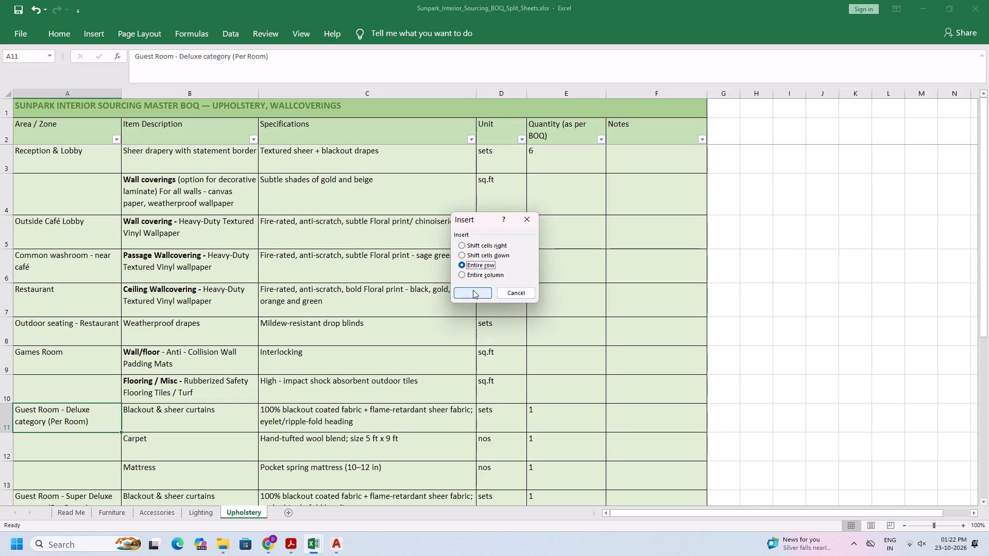
click(473, 290)
double_click(95, 424)
double_click(95, 416)
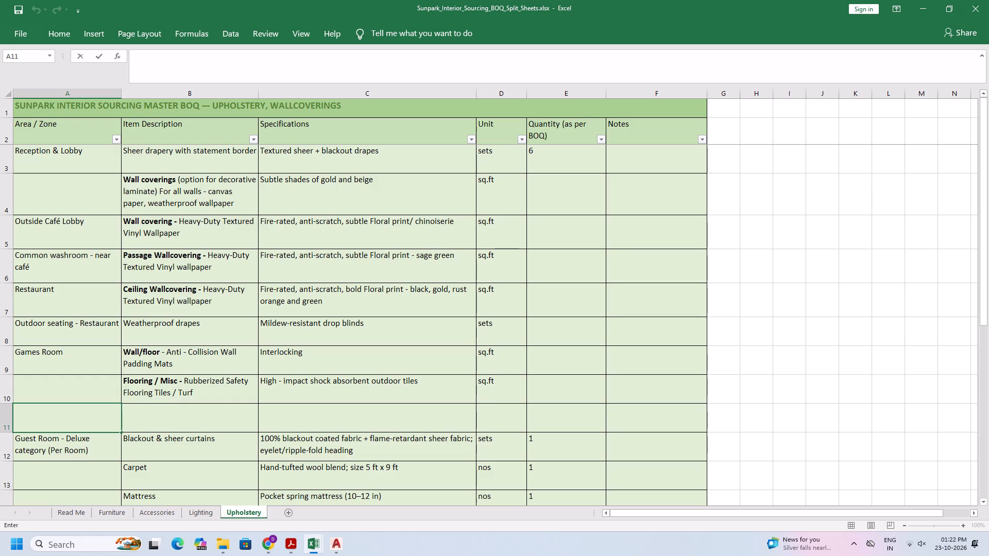
key(shift+r)
text(oo)
text(m passage)
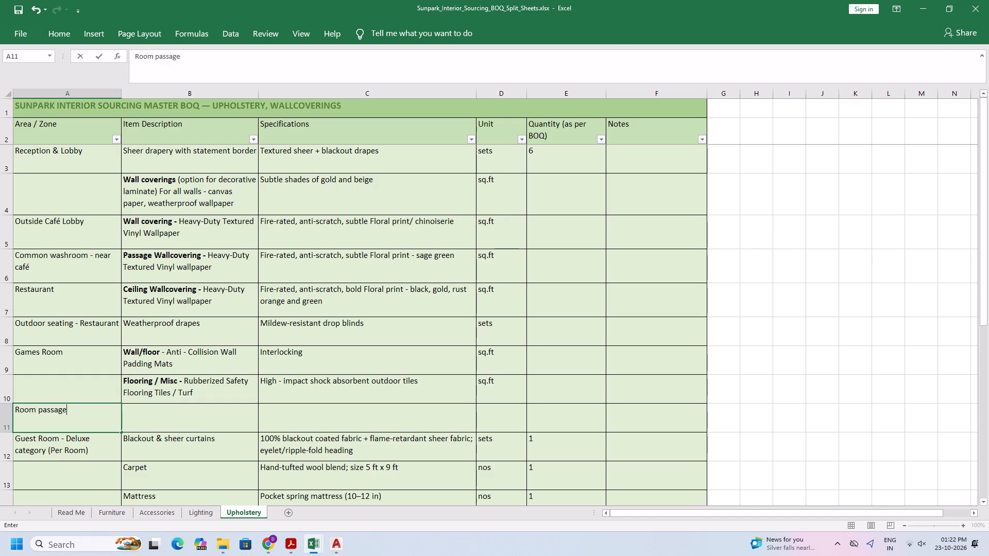
Copy the Restaurant row's item description to the Room passage row, leaving "Wallcovering - Heavy-Duty Textured Vinyl wallpaper" without "Ceiling".
click(201, 381)
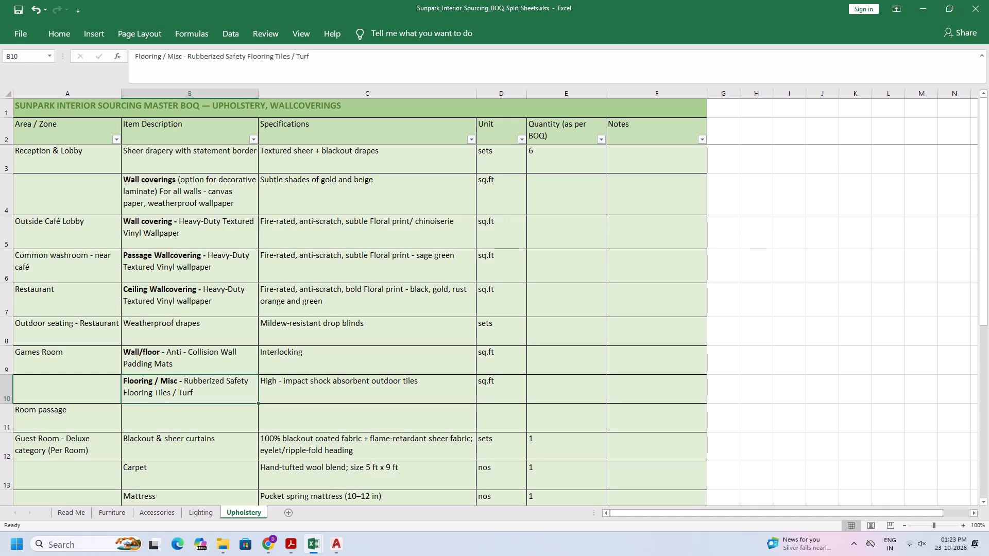
click(198, 303)
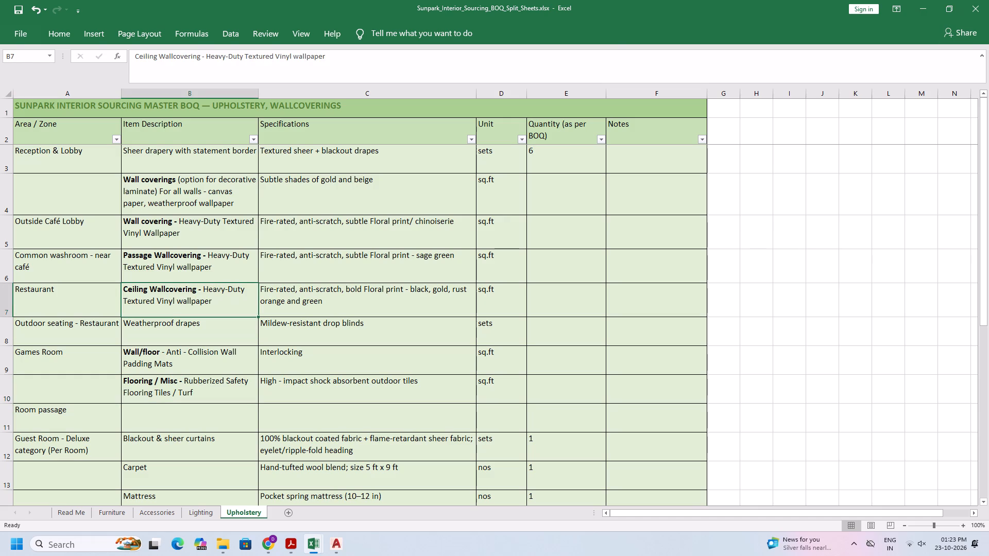
double_click(198, 303)
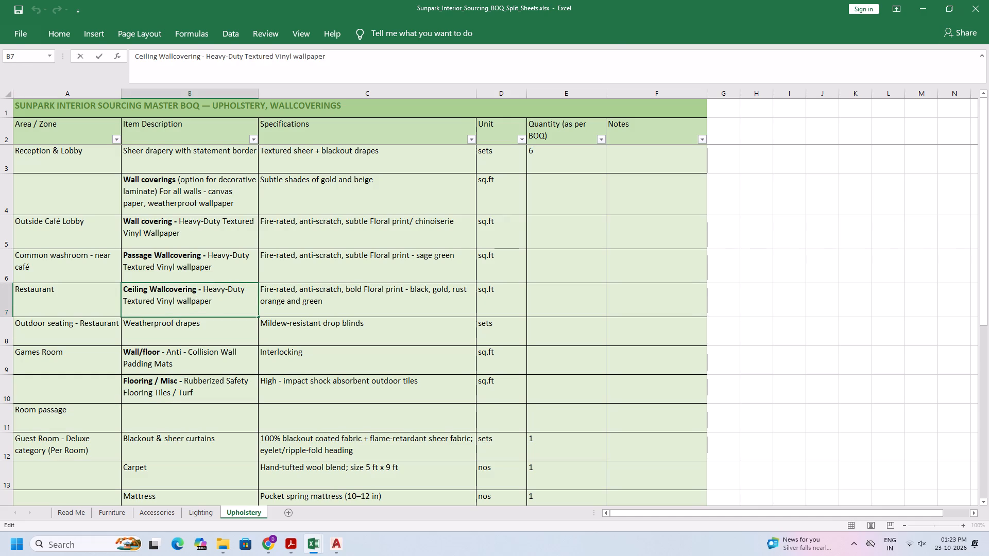
drag(227, 309, 72, 263)
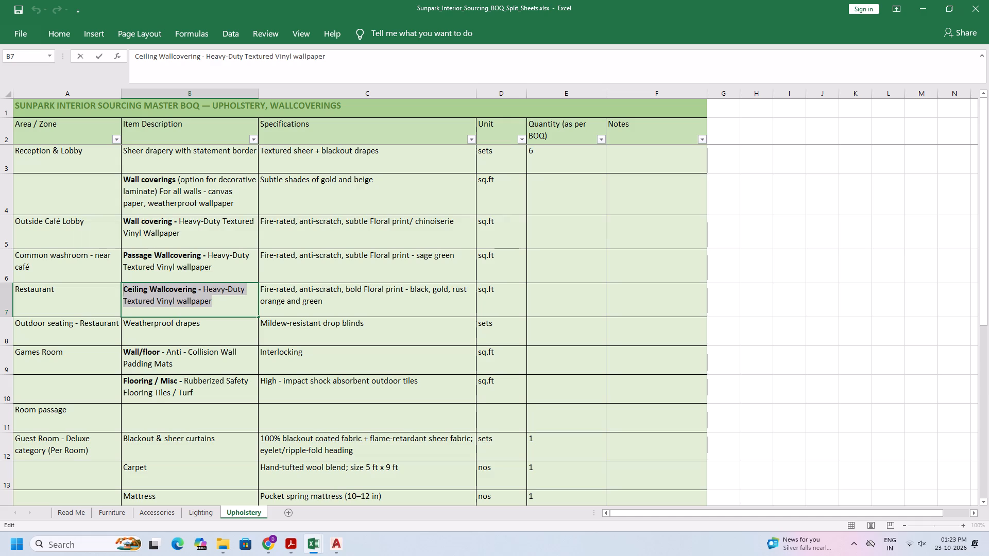
key(ctrl+c)
click(193, 413)
double_click(193, 416)
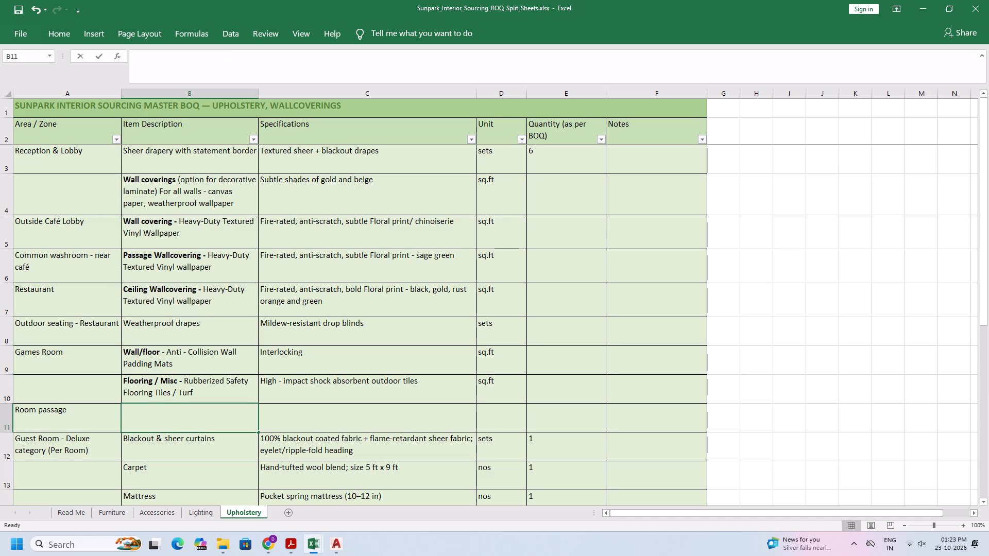
key(ctrl+v)
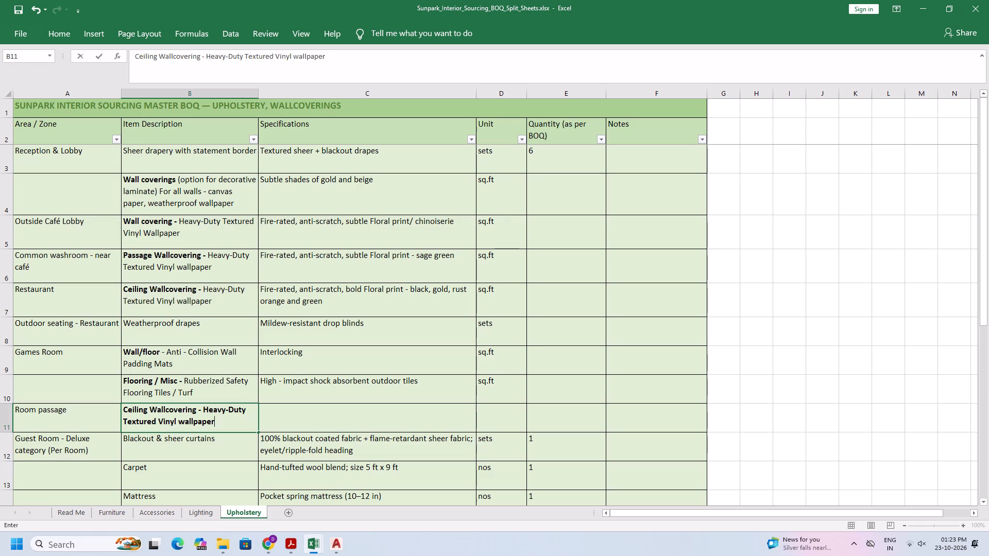
drag(147, 411, 71, 402)
key(BackSpace)
key(0)
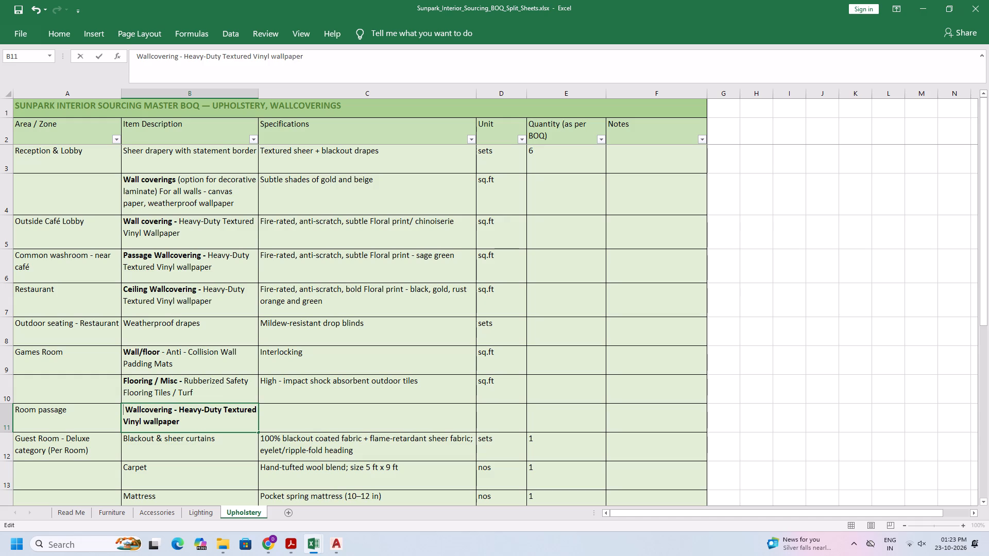
key(Right)
key(Right)
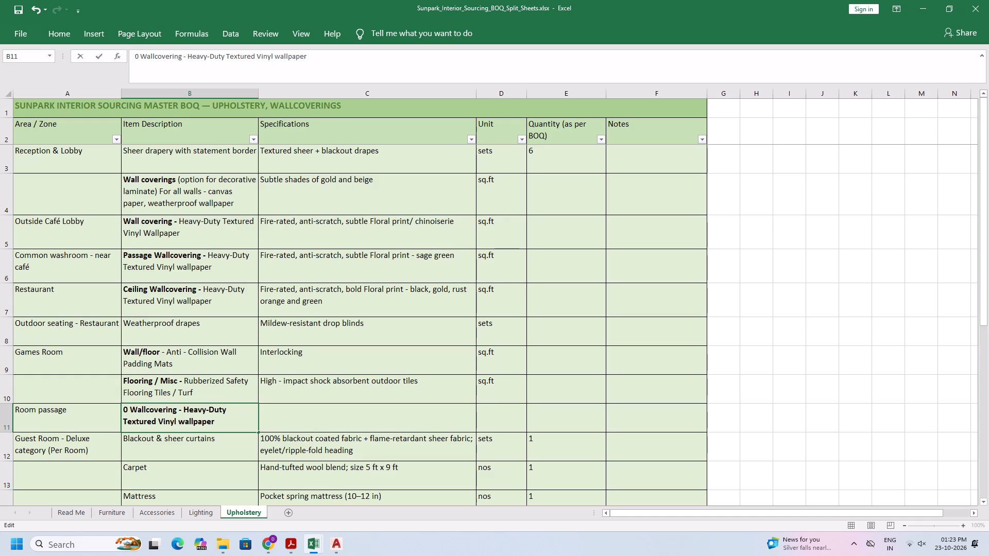
key(Left)
key(BackSpace)
key(BackSpace)
key(BackSpace)
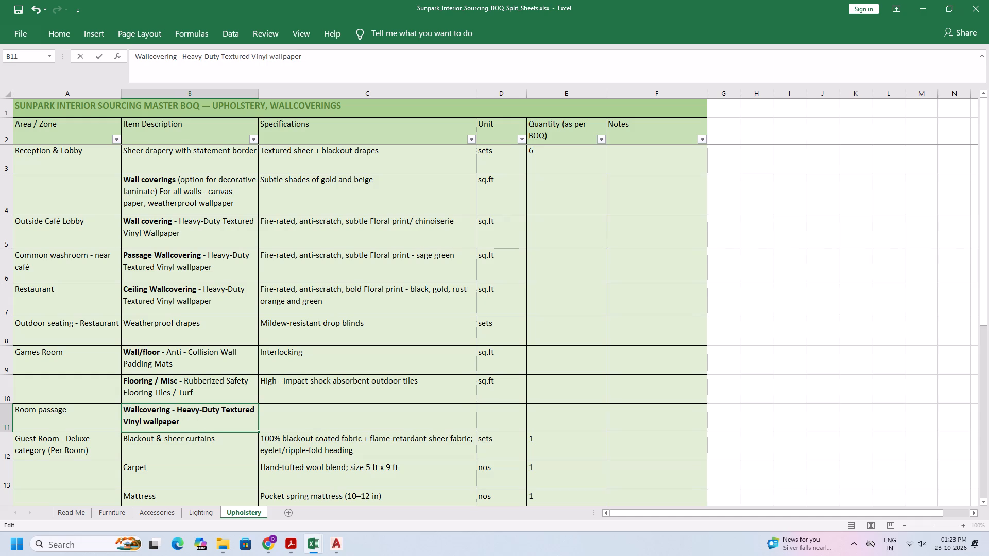
Remove bold from "Heavy-Duty Textured Vinyl wallpaper" in the Room passage item description.
double_click(187, 413)
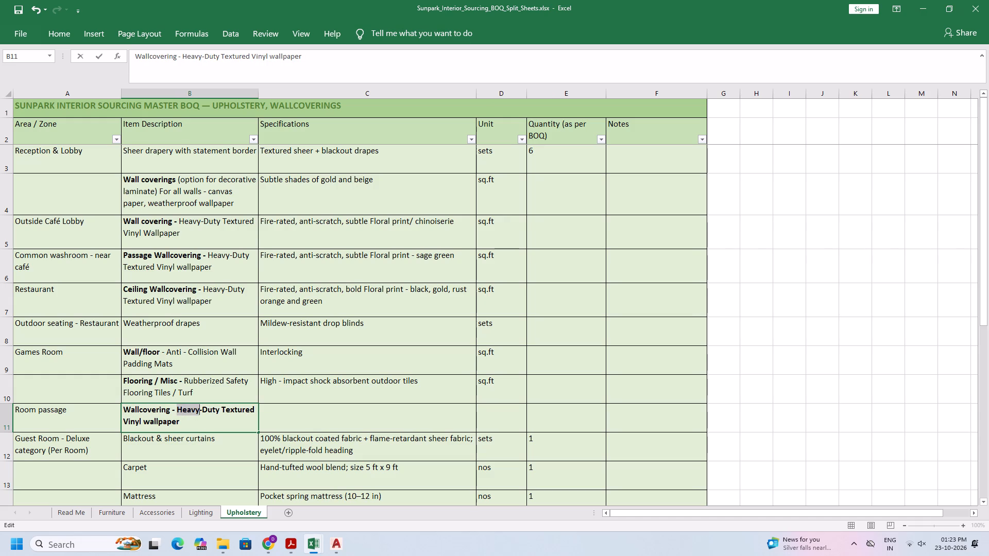
click(178, 413)
drag(178, 413, 185, 428)
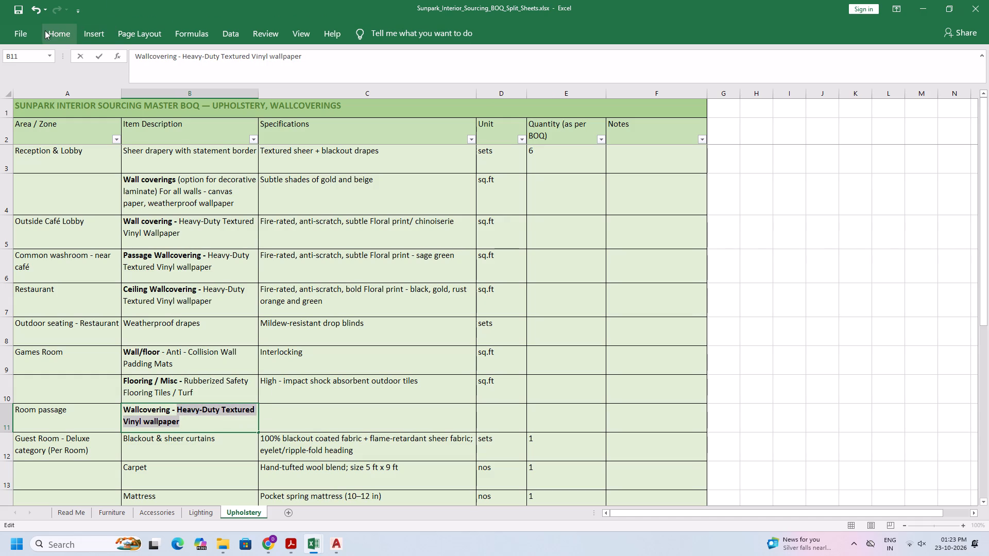
click(45, 30)
click(117, 82)
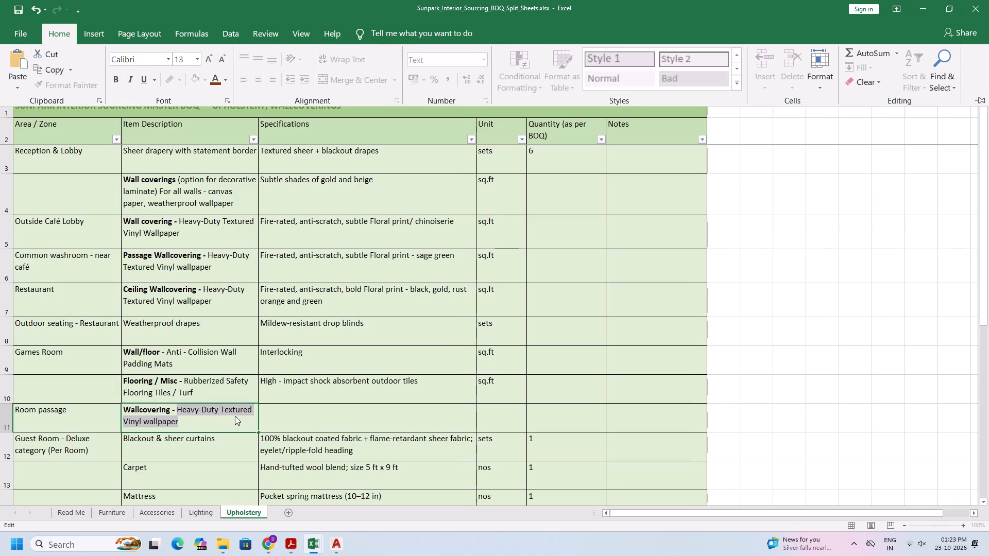
click(228, 417)
click(192, 425)
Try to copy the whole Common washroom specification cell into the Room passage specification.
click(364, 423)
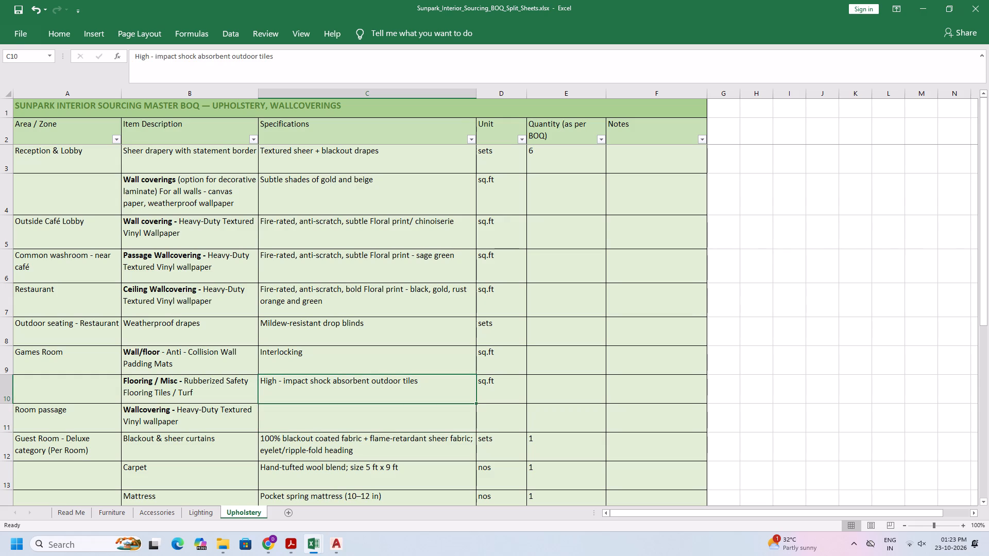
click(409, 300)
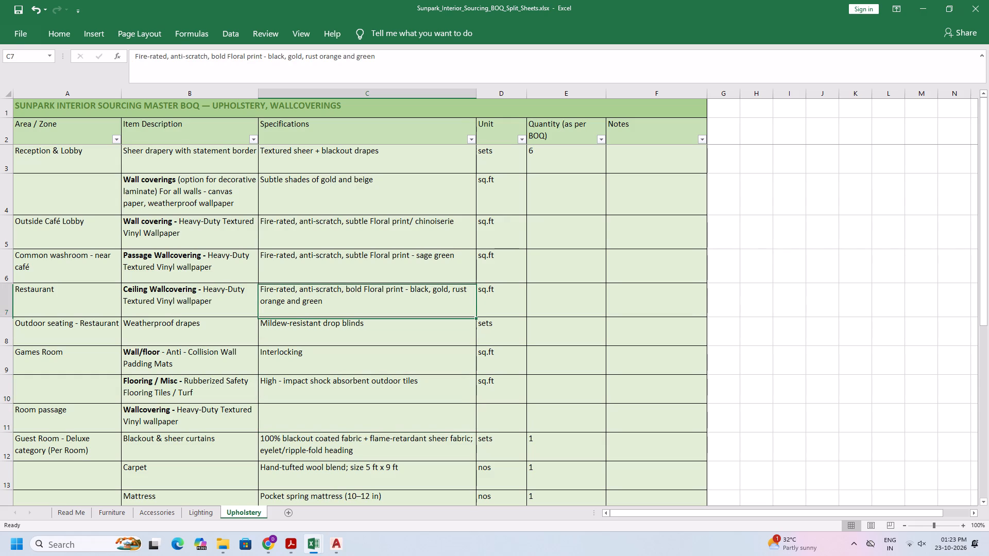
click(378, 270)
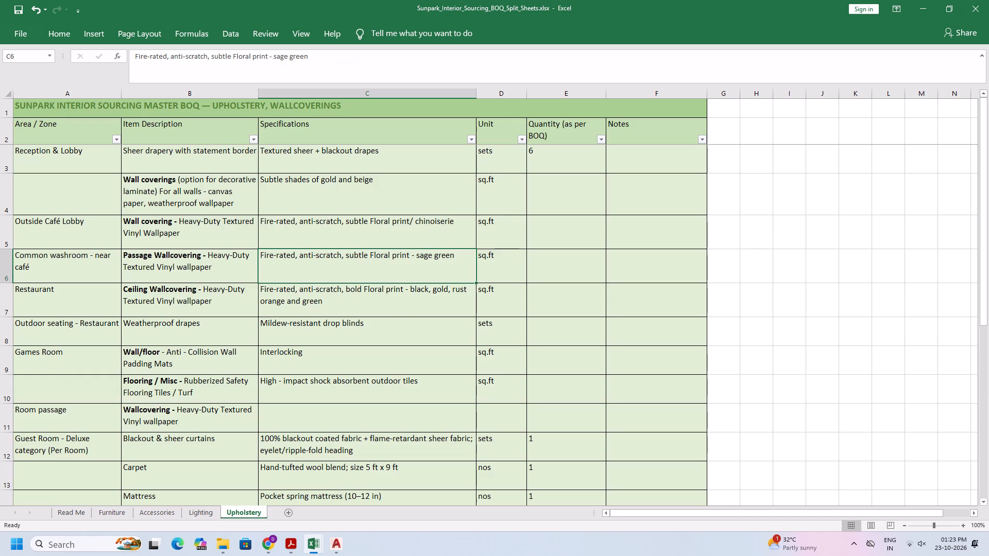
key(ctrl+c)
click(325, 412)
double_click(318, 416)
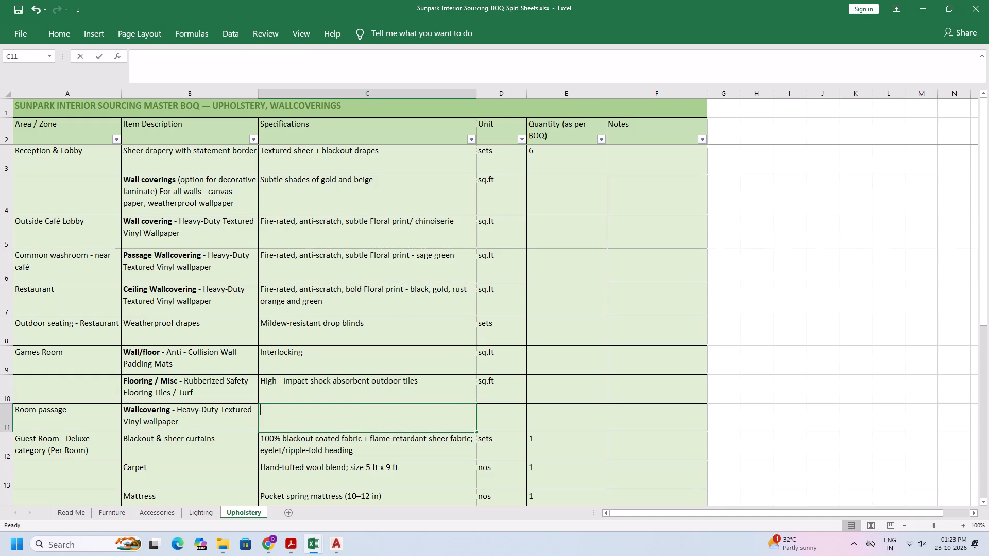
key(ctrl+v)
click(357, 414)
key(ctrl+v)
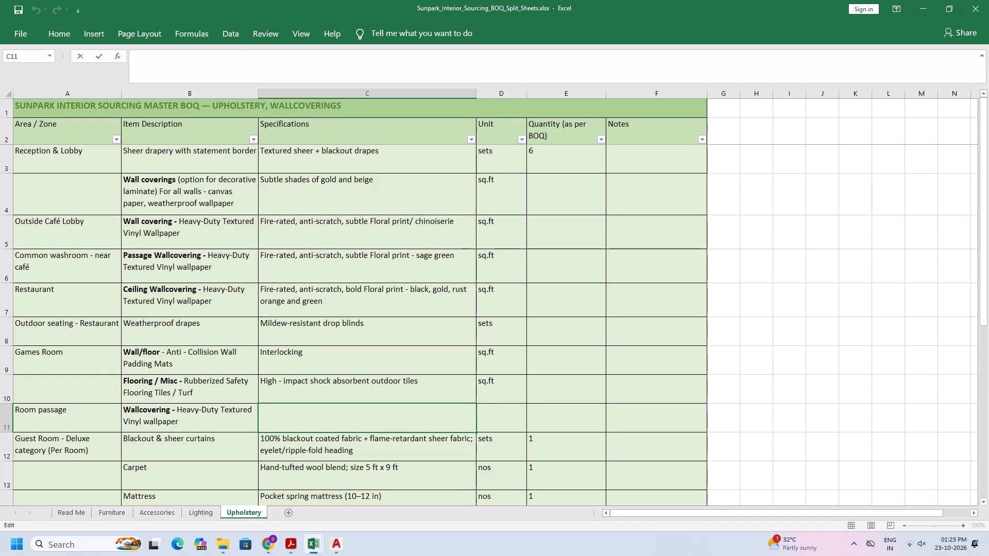
Copy only "Fire-rated, anti-scratch" from the Common washroom specification into the Room passage specification, without the trailing comma.
double_click(364, 265)
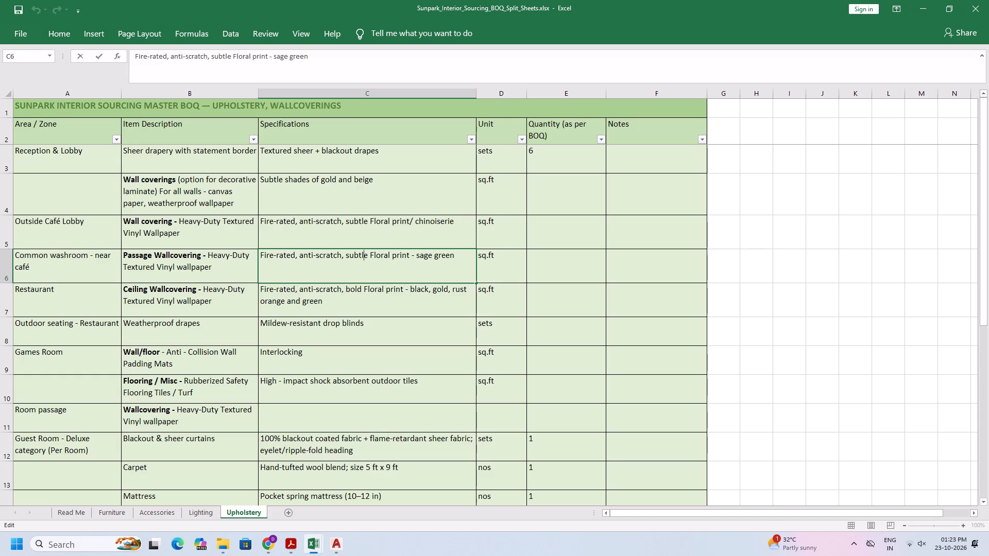
drag(343, 257, 172, 239)
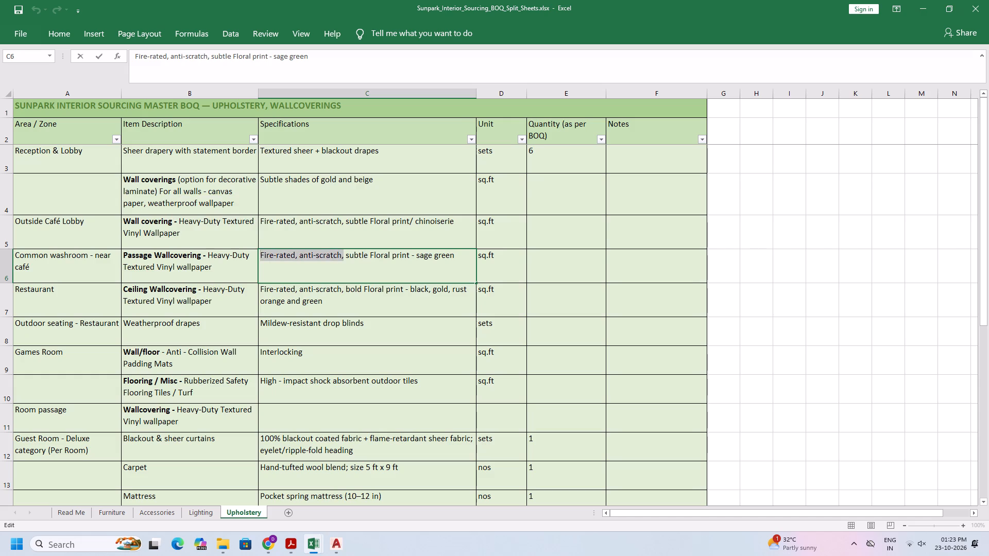
key(ctrl+c)
double_click(290, 407)
key(ctrl+v)
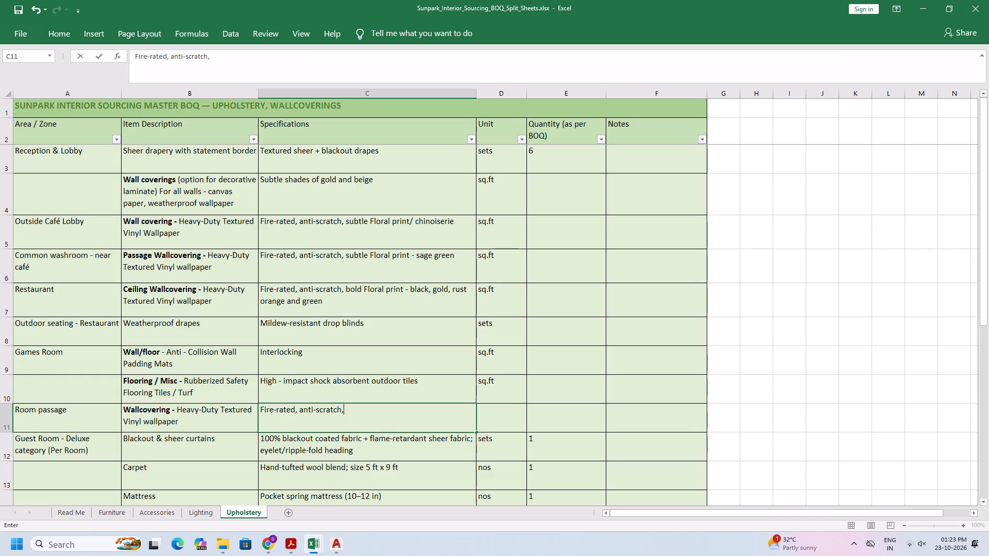
key(BackSpace)
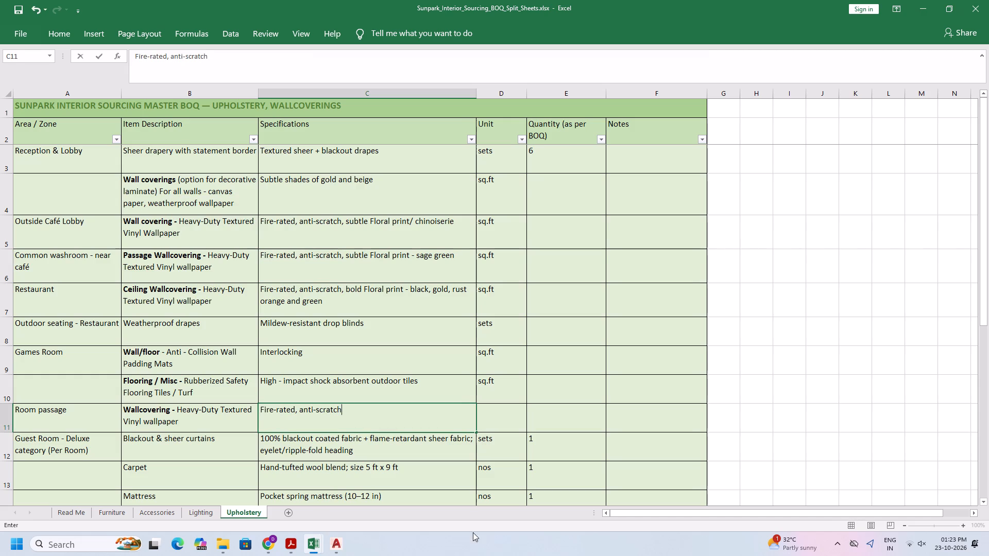
Fill the "sq.ft" unit from the Flooring / Misc row down to the Room passage row.
click(507, 397)
drag(527, 404, 524, 421)
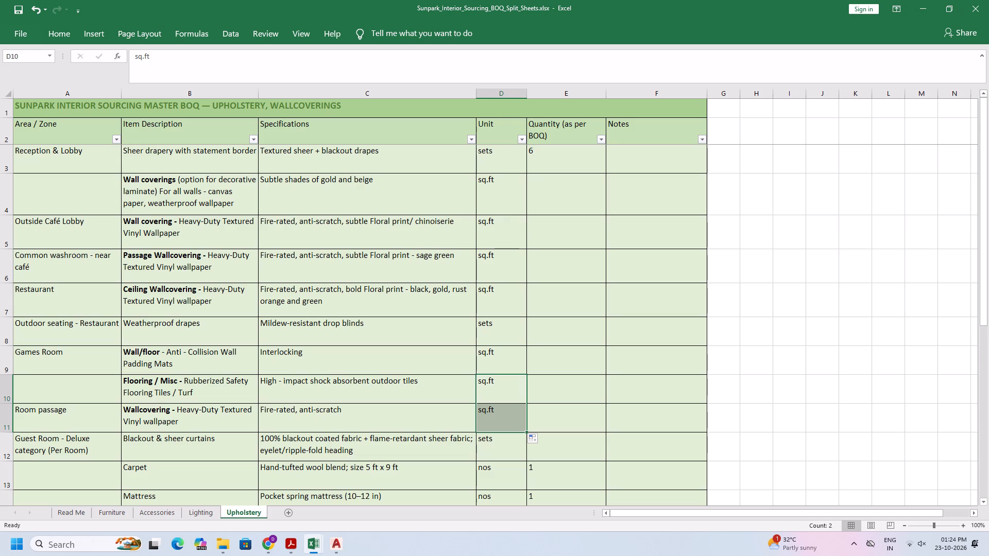
Review the areas and items on the Accessories and Furniture sheets, and the guest room and Royal rows on the Upholstery sheet.
click(89, 421)
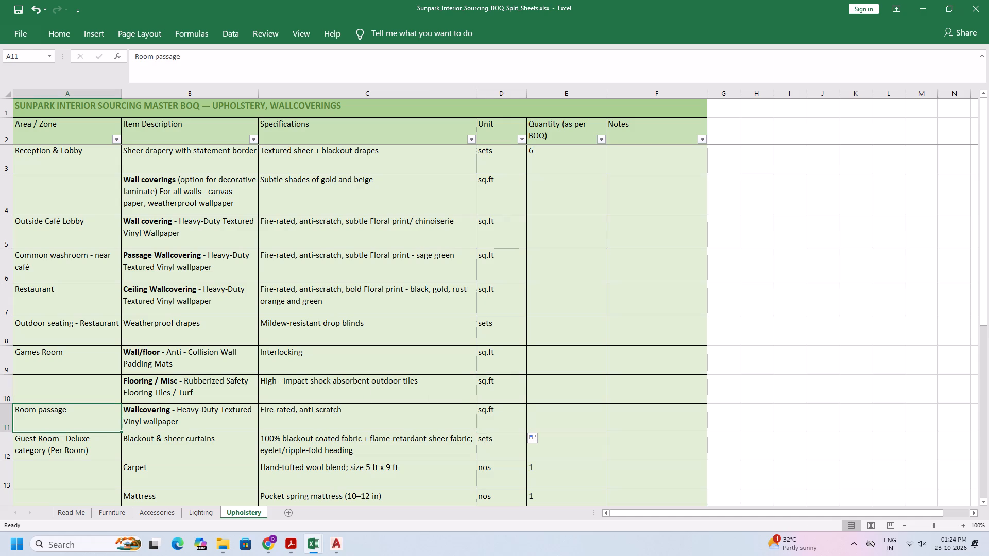
click(98, 452)
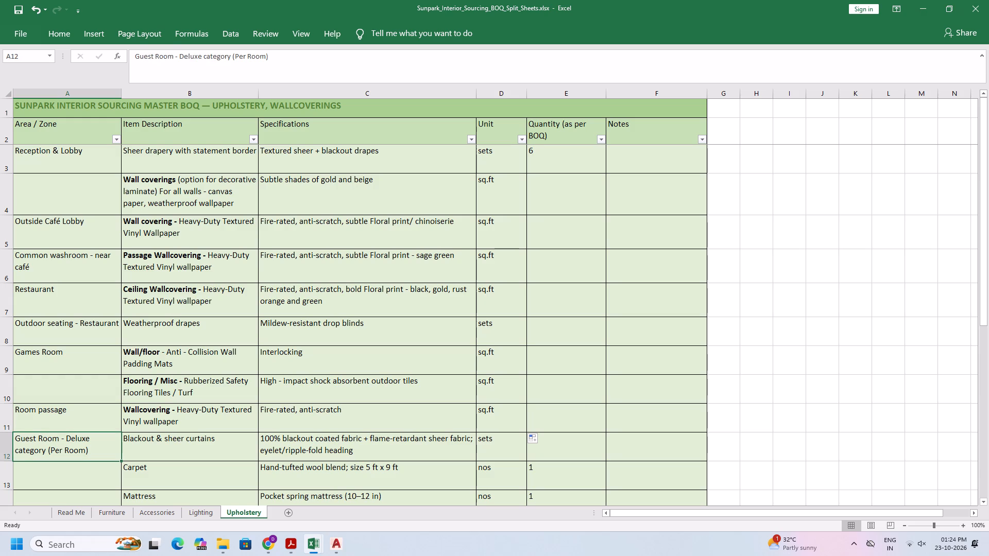
click(161, 512)
scroll(212, 458, down, 6)
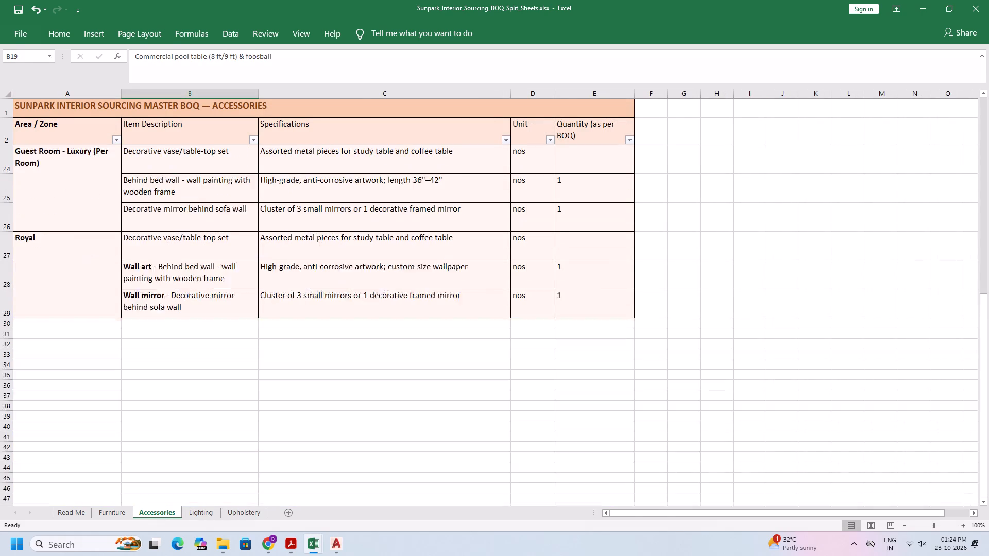
scroll(212, 458, up, 5)
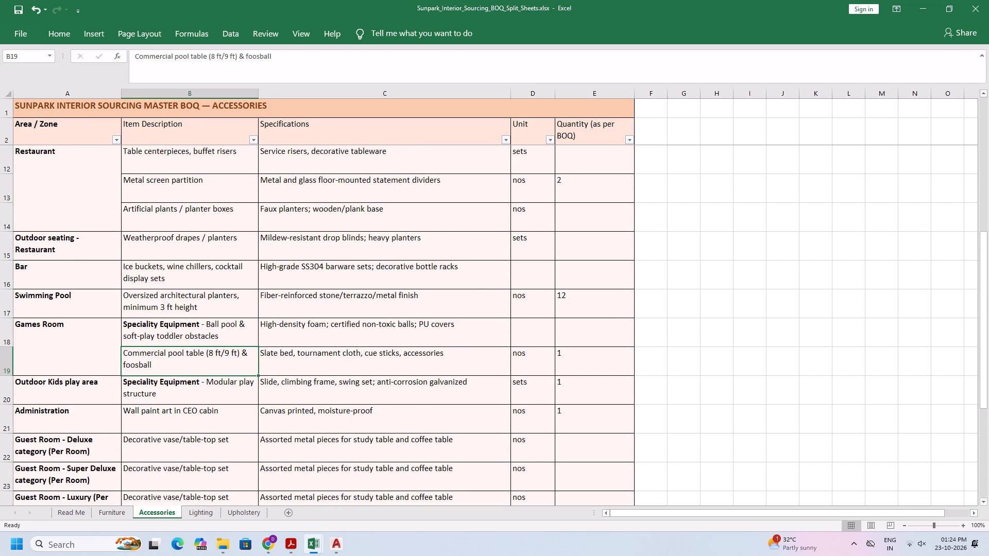
click(112, 510)
scroll(180, 441, down, 7)
scroll(180, 441, up, 2)
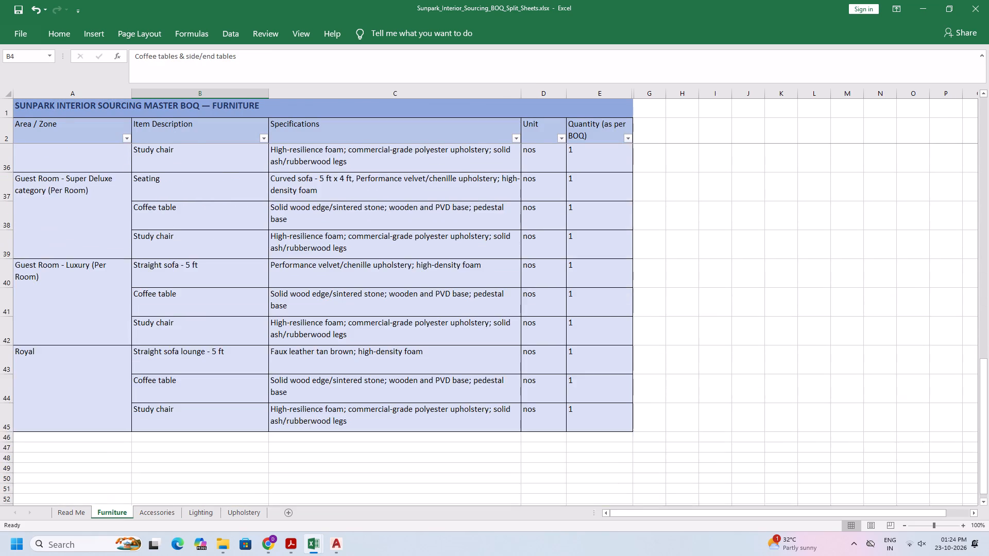
scroll(180, 441, up, 3)
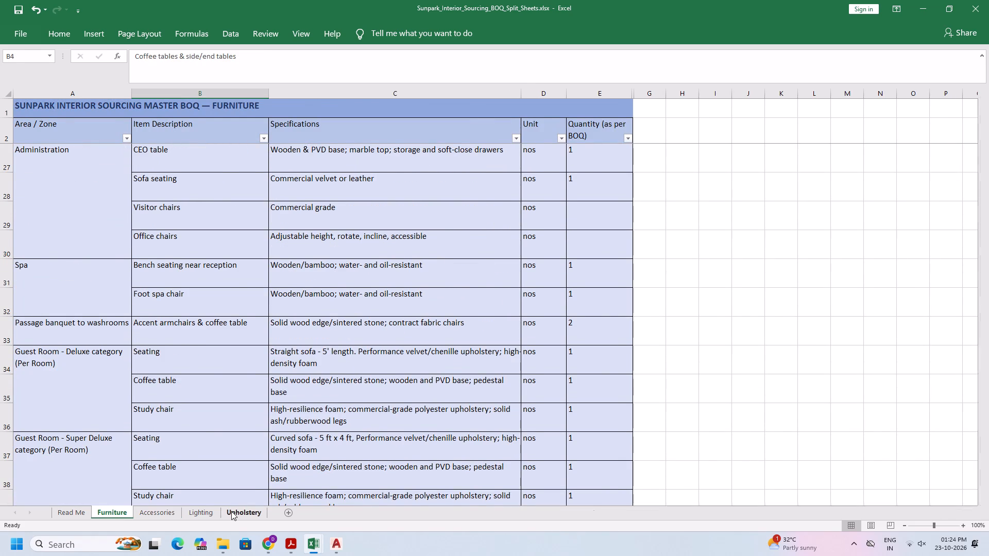
click(231, 511)
scroll(121, 446, down, 2)
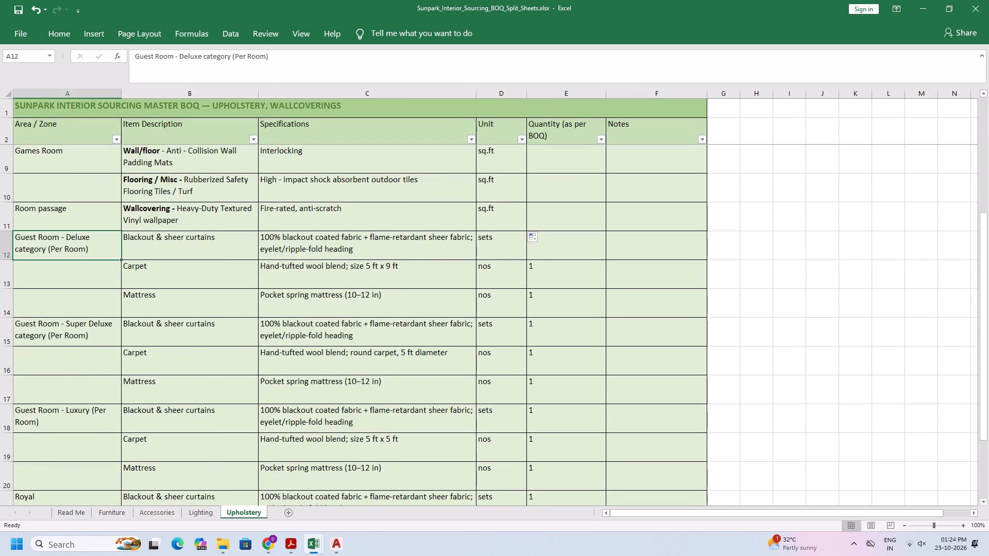
scroll(113, 402, down, 1)
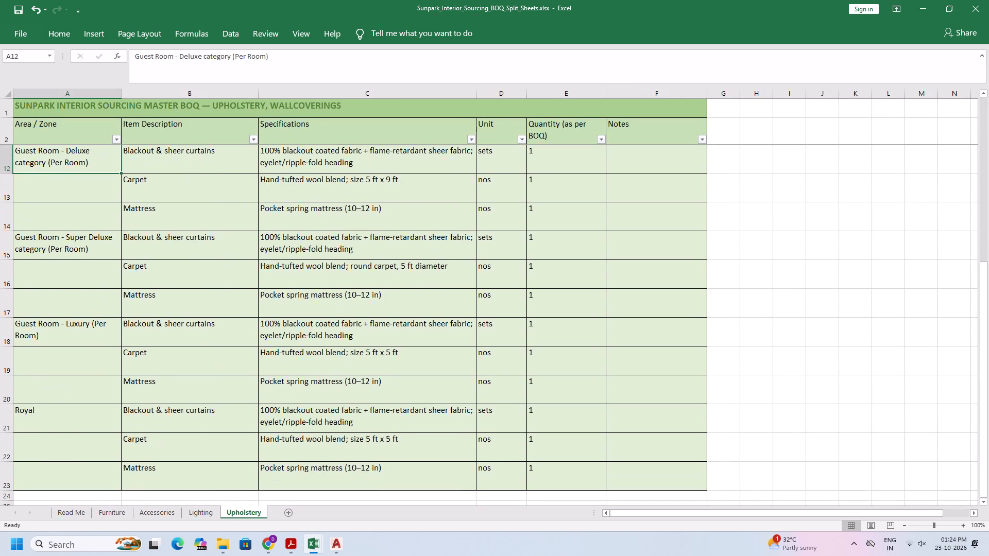
Append ", FLOOR COVERINGS" to the Upholstery sheet's title after "WALLCOVERINGS".
double_click(369, 112)
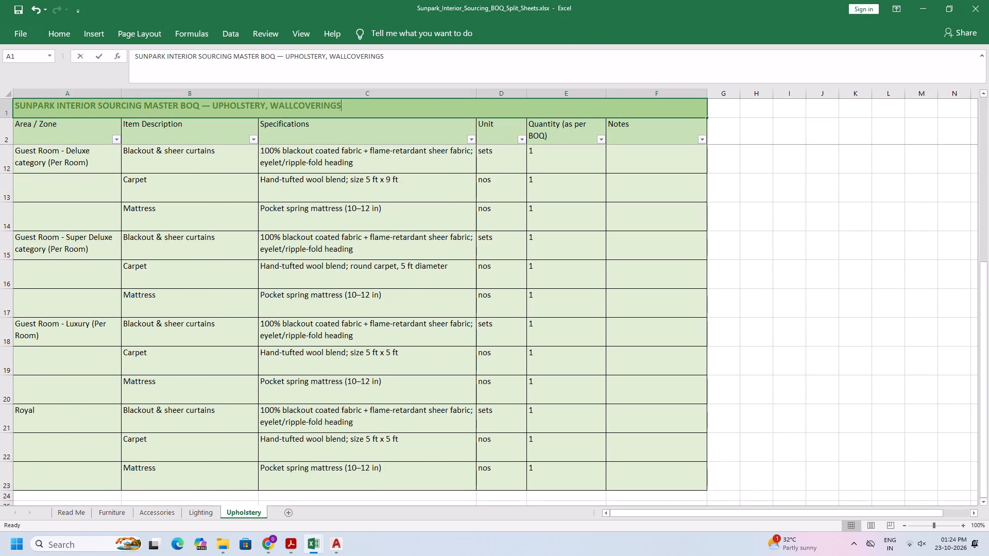
text(, F)
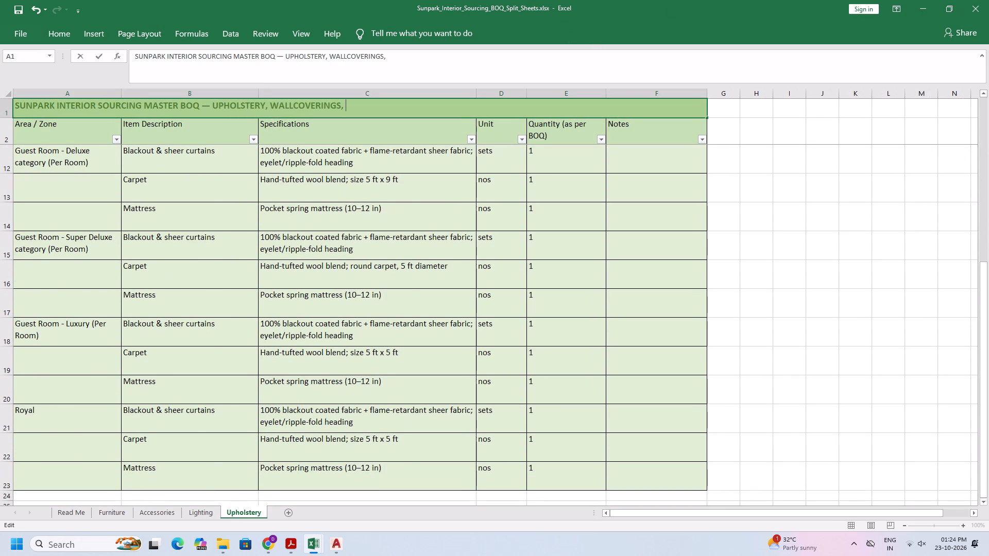
key(BackSpace)
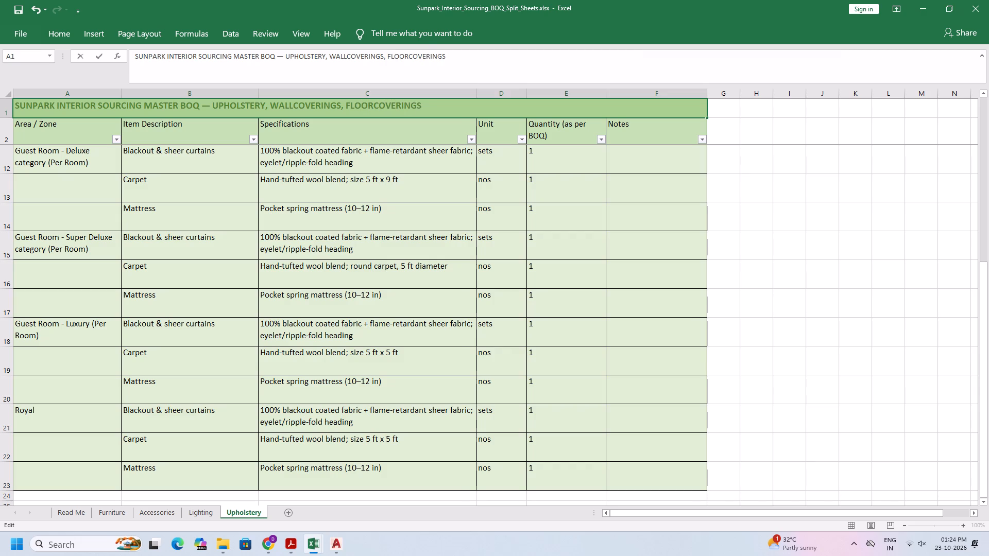
click(375, 107)
key(space)
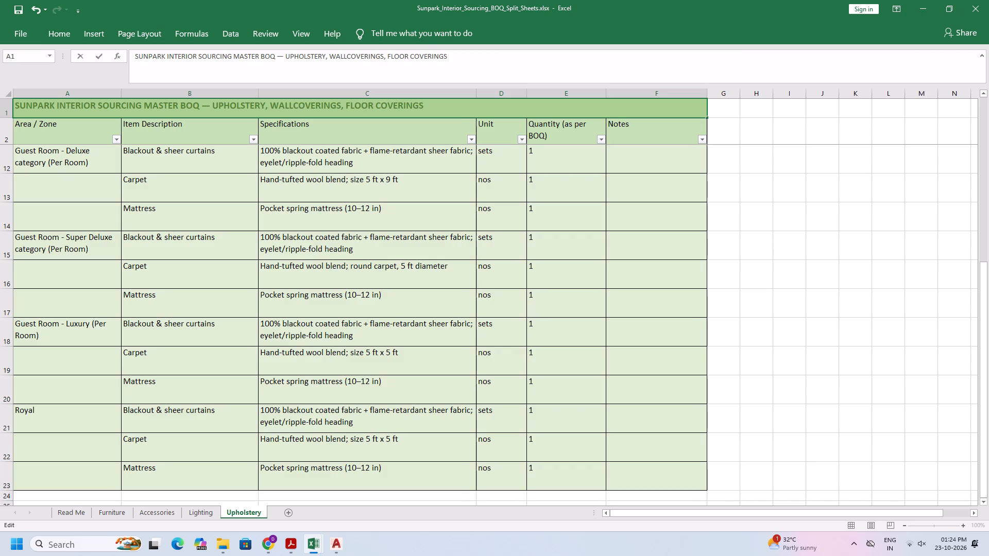
Split "WALLCOVERINGS" into "WALL COVERINGS" in the Upholstery sheet's title.
click(296, 110)
key(space)
click(195, 393)
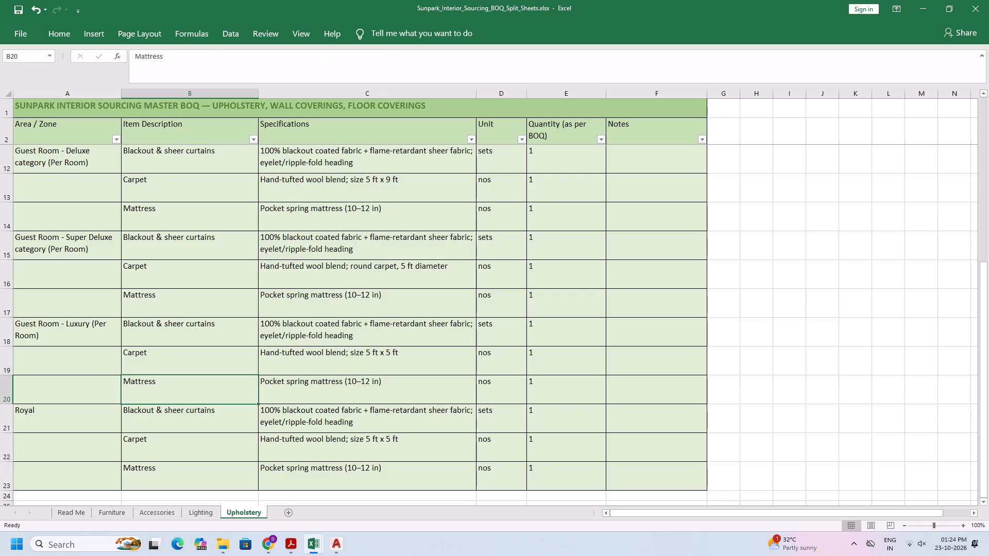
Insert a new row above the Guest Room - Deluxe category row and enter "Gym" as its area.
click(177, 347)
click(201, 330)
click(90, 237)
scroll(87, 236, up, 2)
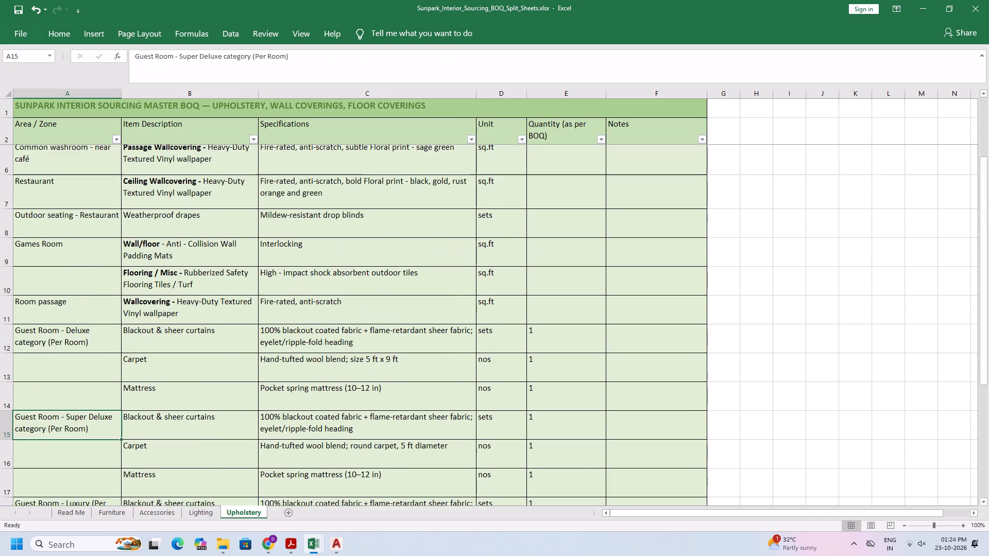
click(78, 336)
click(71, 30)
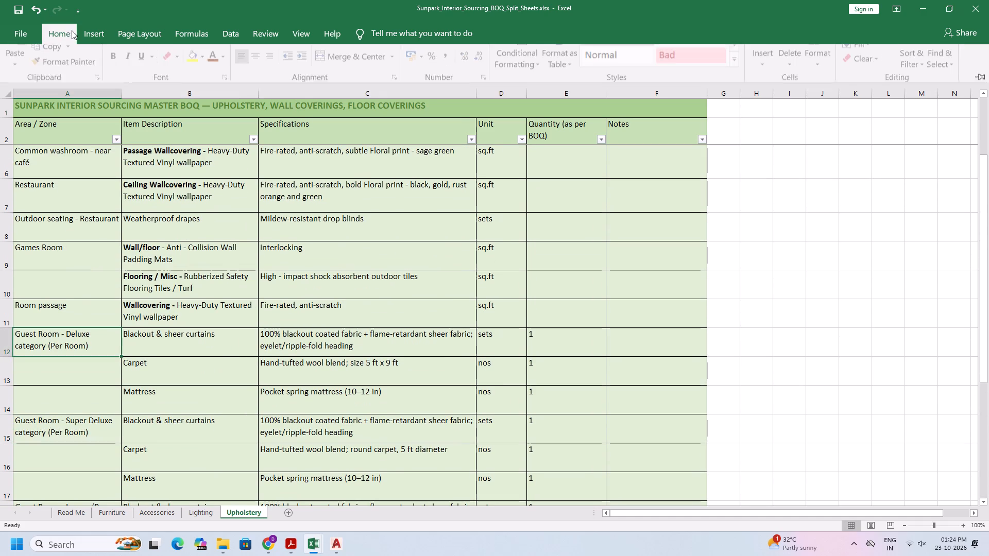
click(777, 88)
click(801, 112)
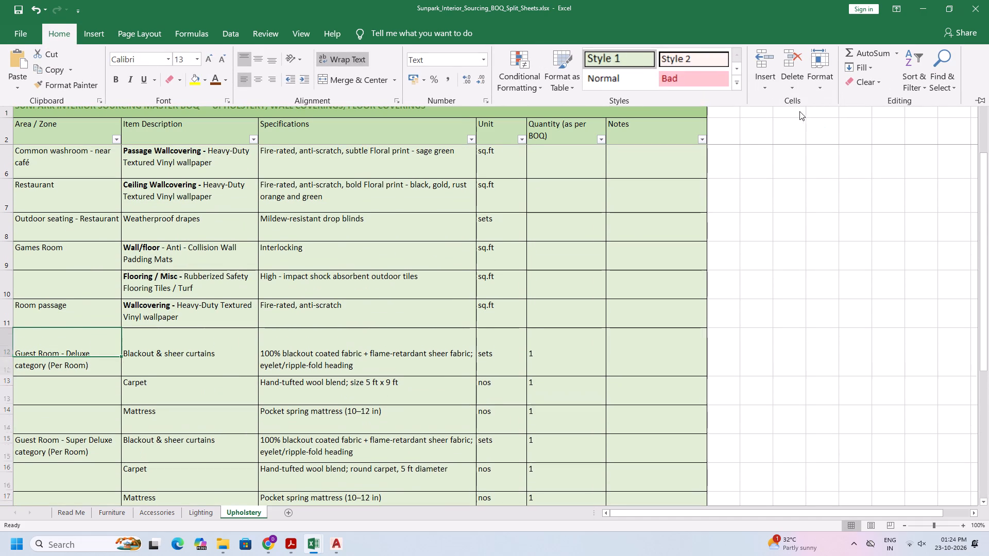
double_click(80, 336)
double_click(76, 338)
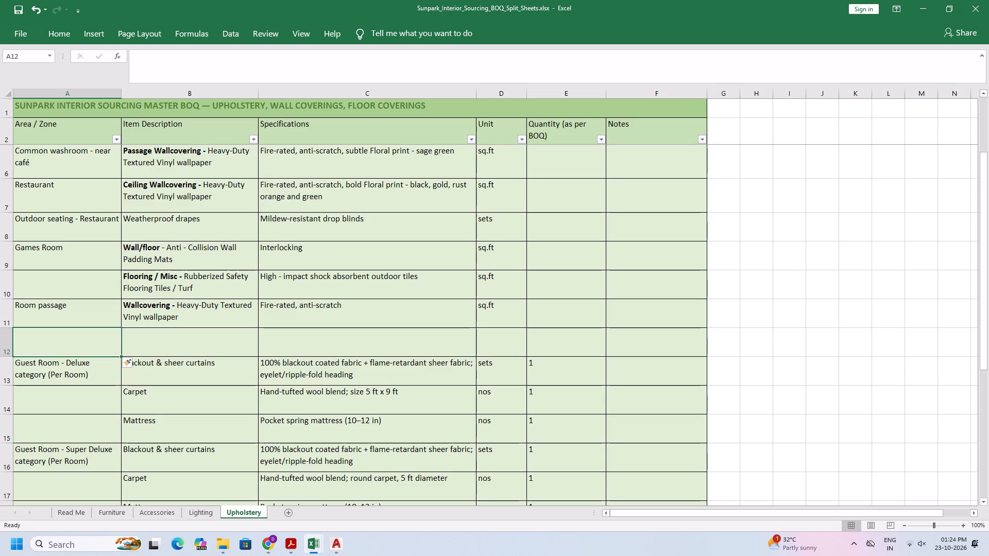
text(gYM)
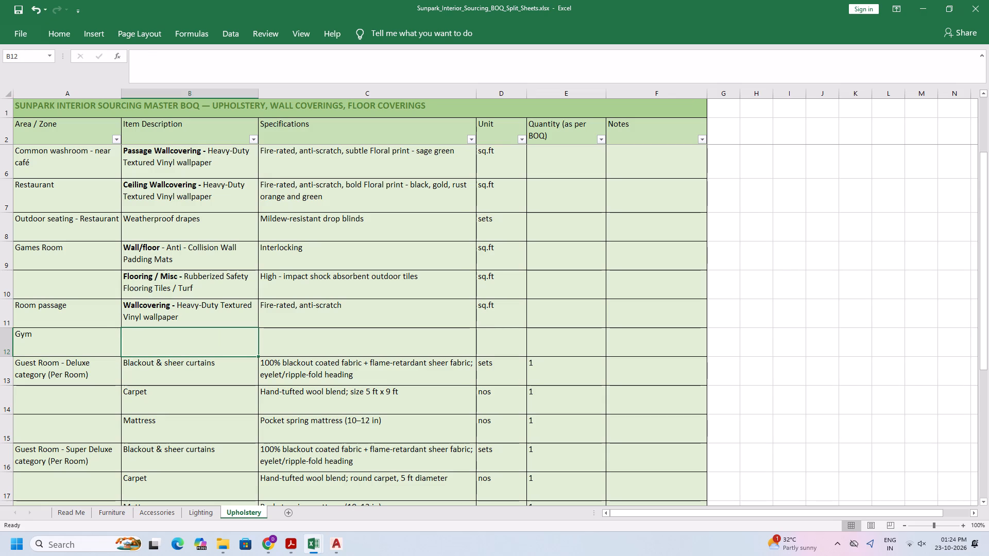
Copy the item text "Flooring / Misc - Rubberized Safety Flooring Tiles / Turf" into the Gym row's item description.
double_click(194, 288)
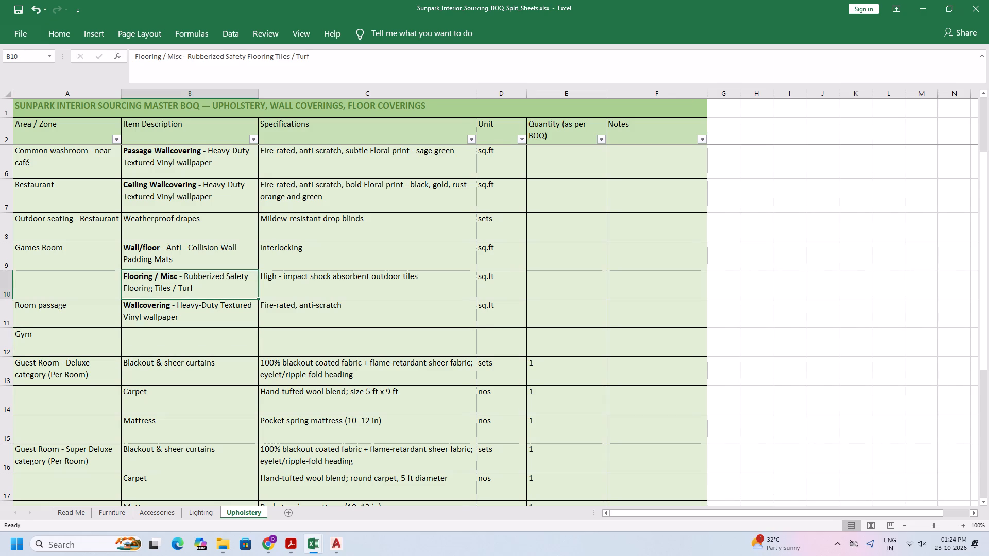
double_click(204, 289)
drag(206, 289, 47, 231)
key(ctrl+c)
triple_click(165, 344)
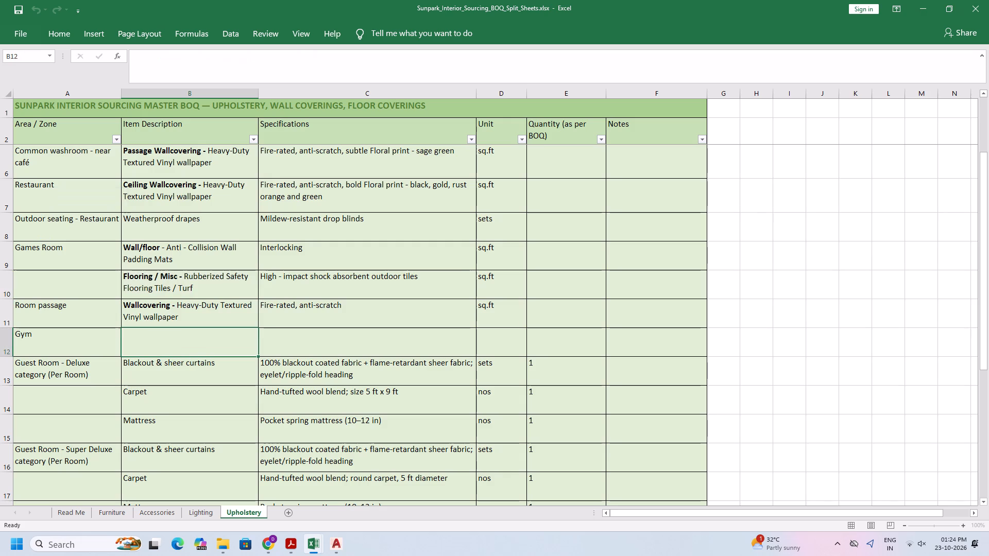
key(ctrl+v)
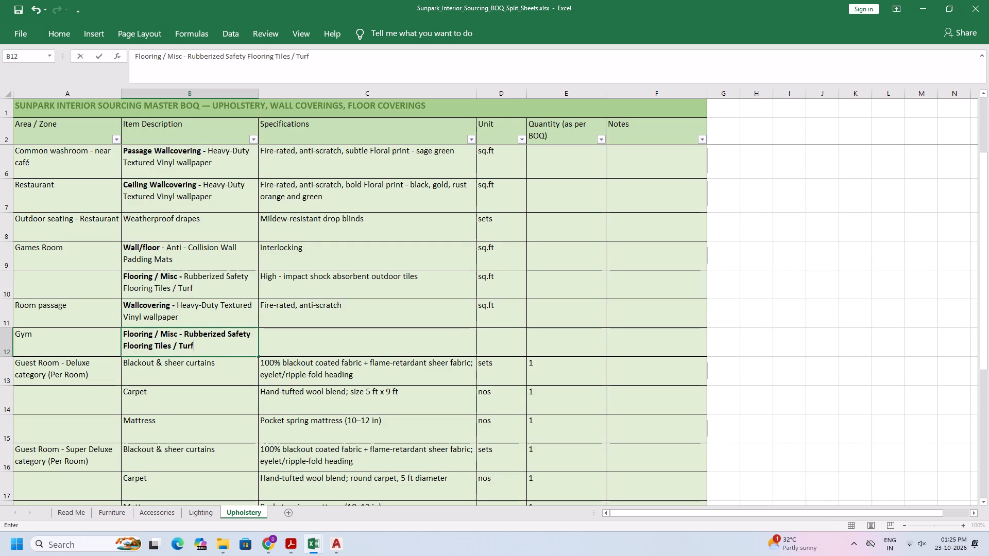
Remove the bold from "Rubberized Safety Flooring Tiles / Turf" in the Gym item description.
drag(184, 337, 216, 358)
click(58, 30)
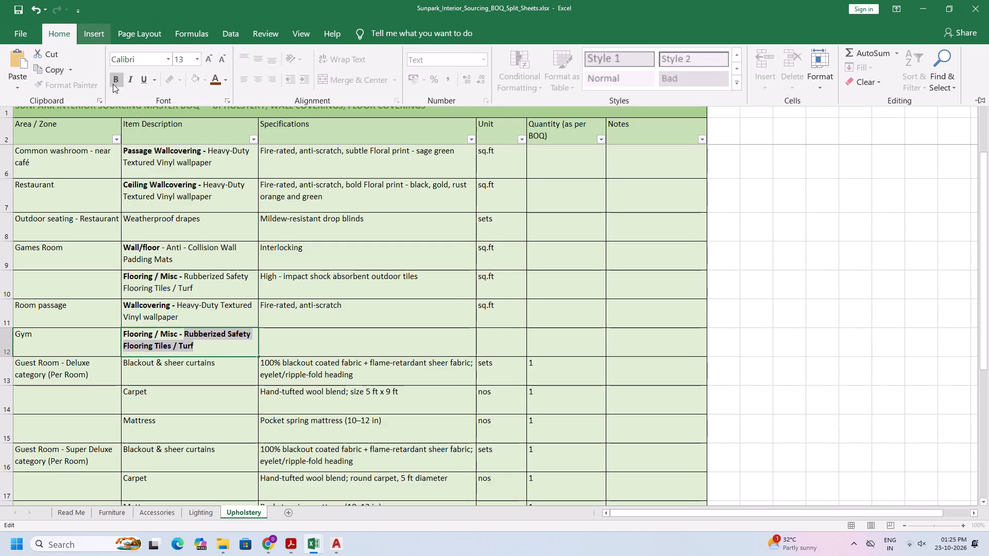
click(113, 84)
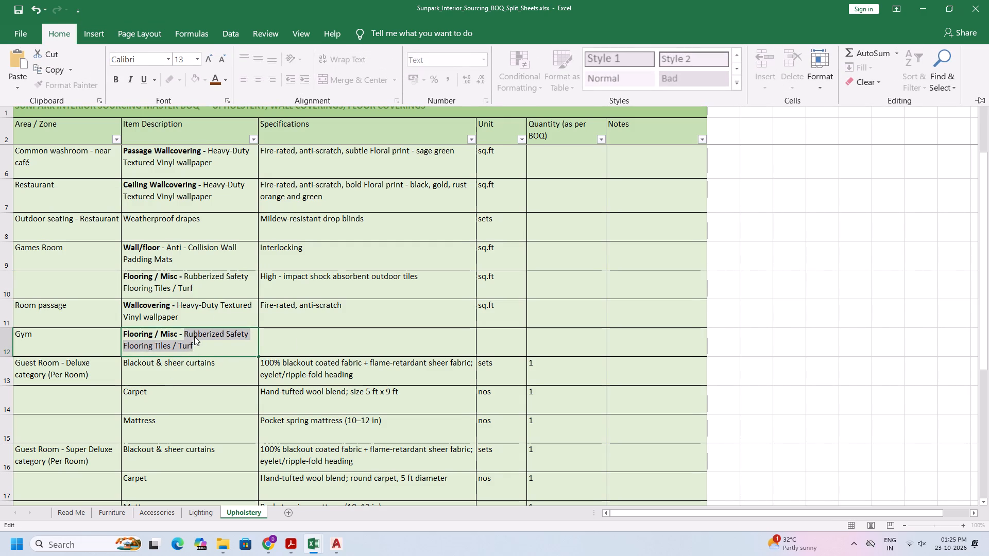
Replace "Rubberized Safety Flooring Tiles / Turf" in the Gym item description with "Heavy - Duty Interlocking Rubber Flooring".
click(194, 336)
click(187, 338)
drag(185, 337, 197, 338)
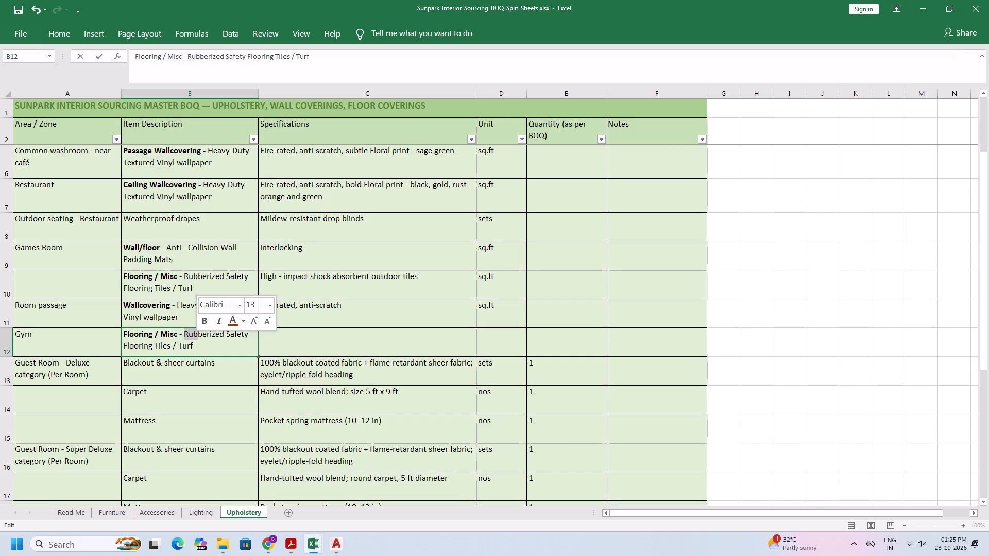
key(Right)
text(Hee)
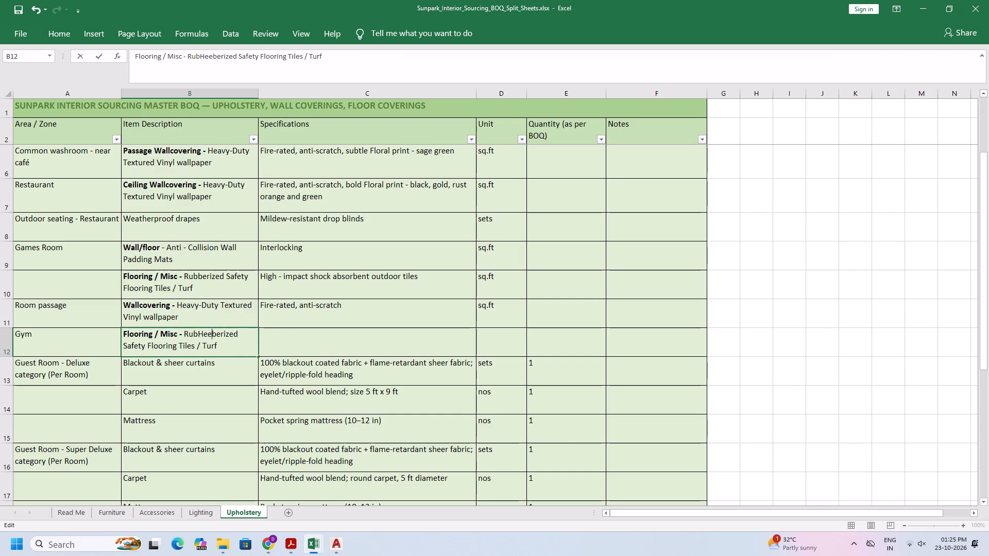
key(BackSpace)
key(BackSpace)
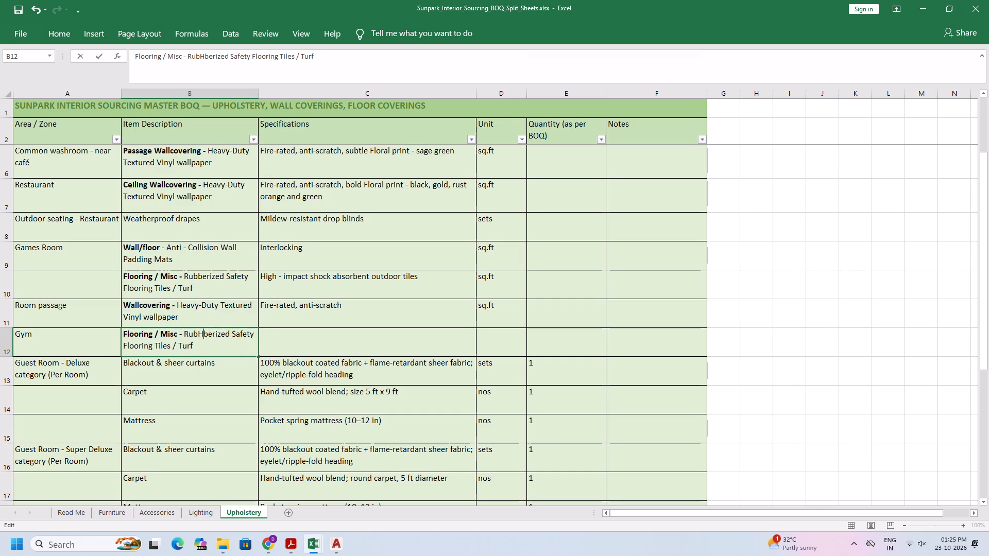
key(BackSpace)
key(BackSpace)
key(BackSpace)
key(BackSpace)
key(space)
key(space)
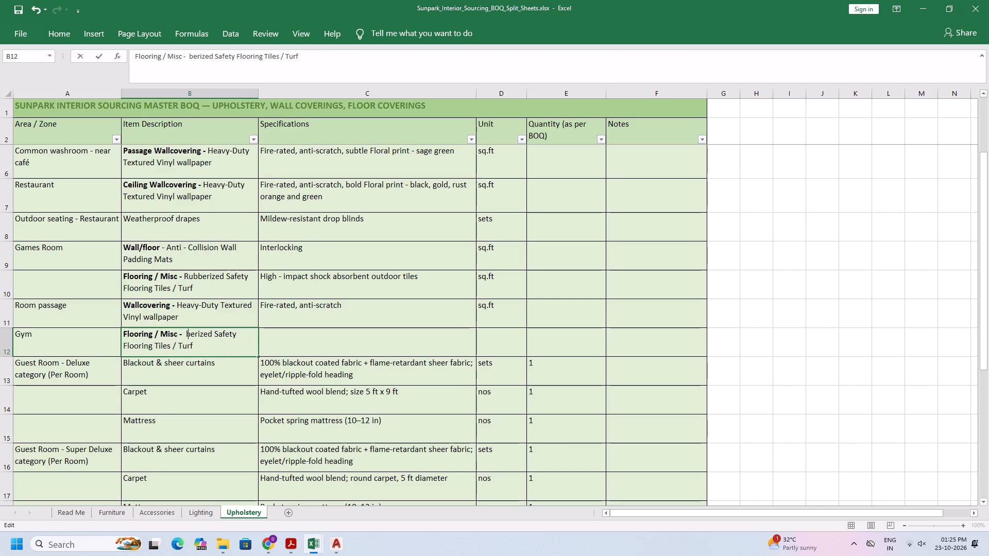
key(Left)
key(Left)
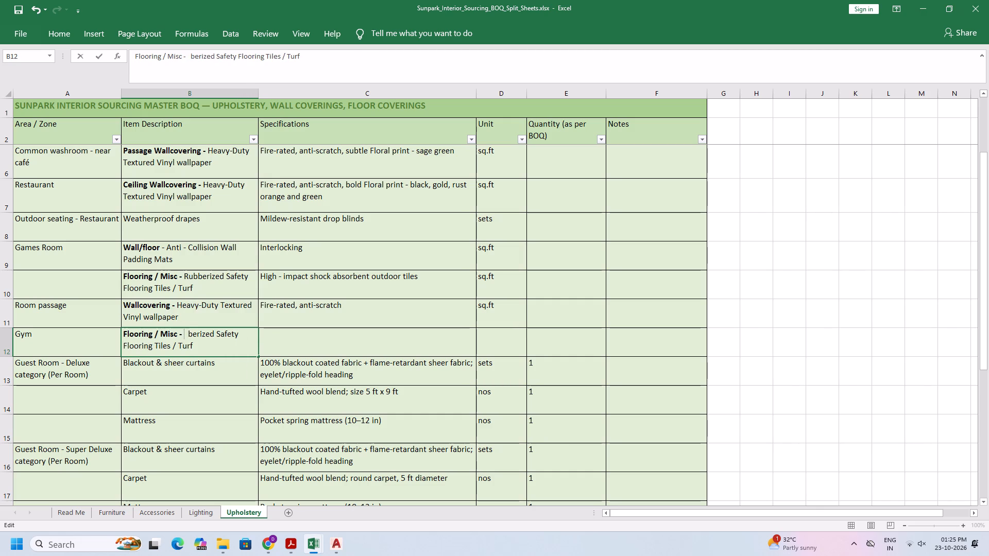
text(Heavy)
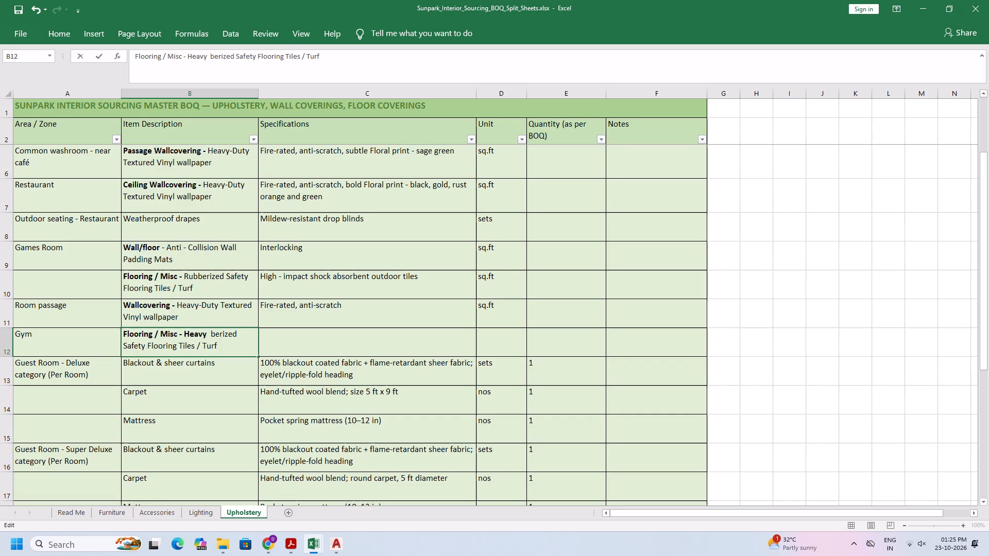
key(BackSpace)
key(BackSpace)
key(BackSpace)
key(BackSpace)
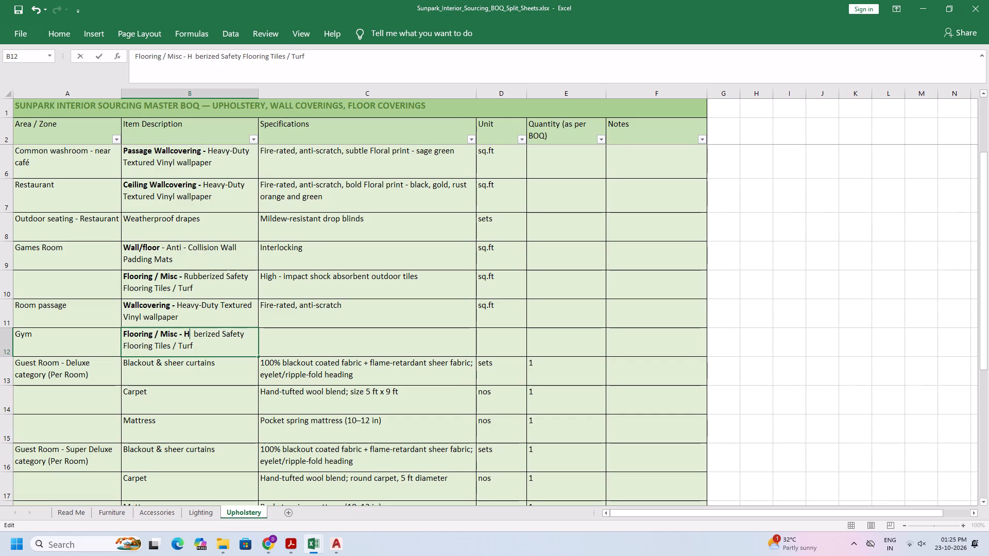
key(BackSpace)
click(63, 28)
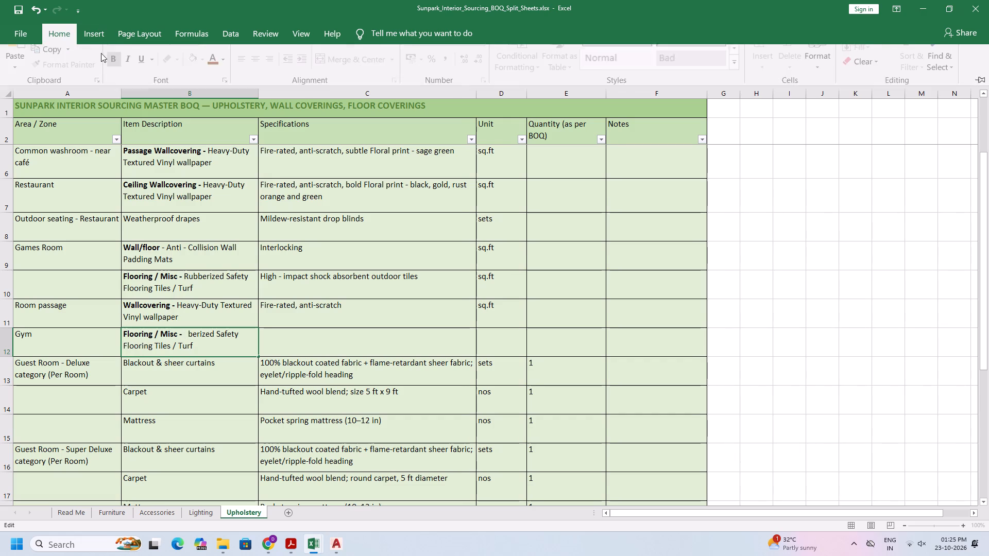
click(120, 80)
text(he)
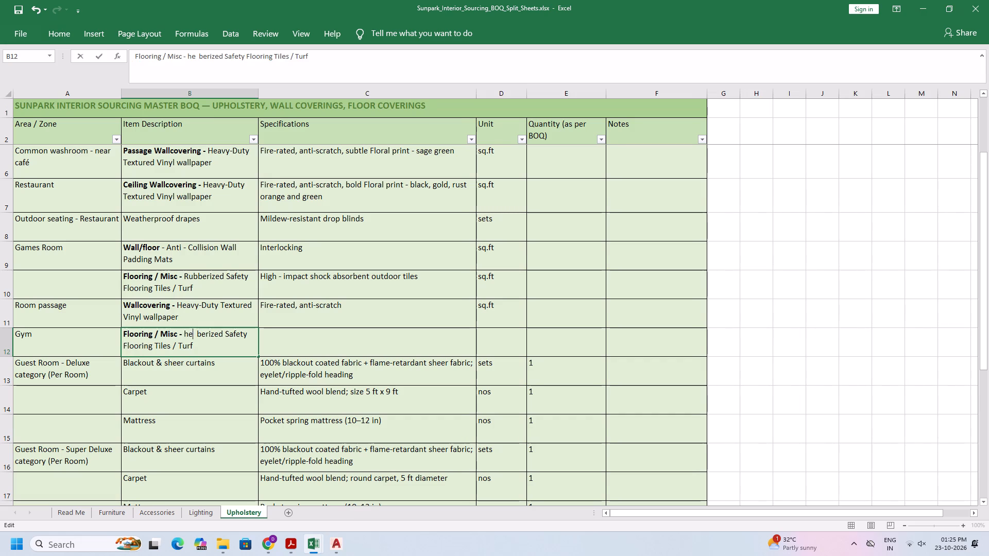
key(BackSpace)
key(BackSpace)
key(shift+h)
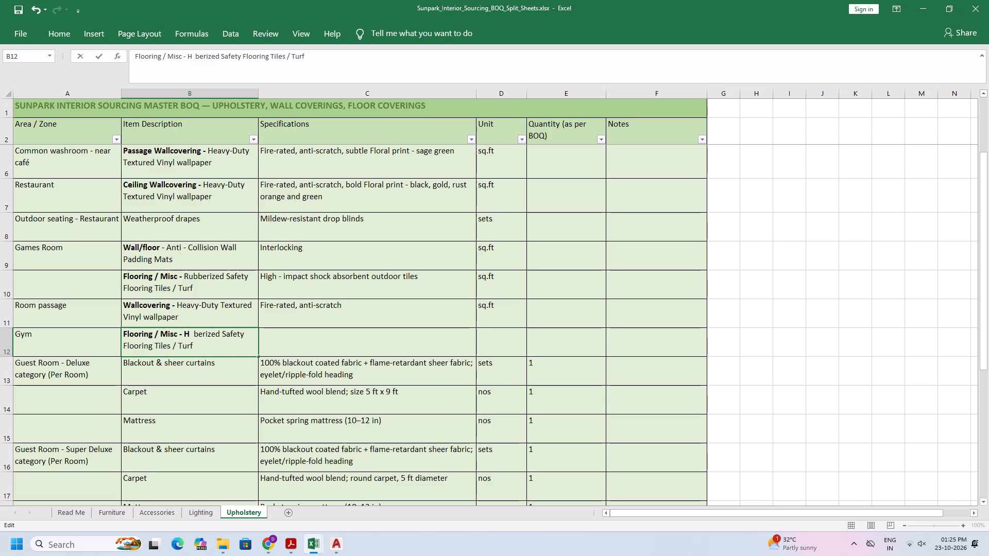
text(ea)
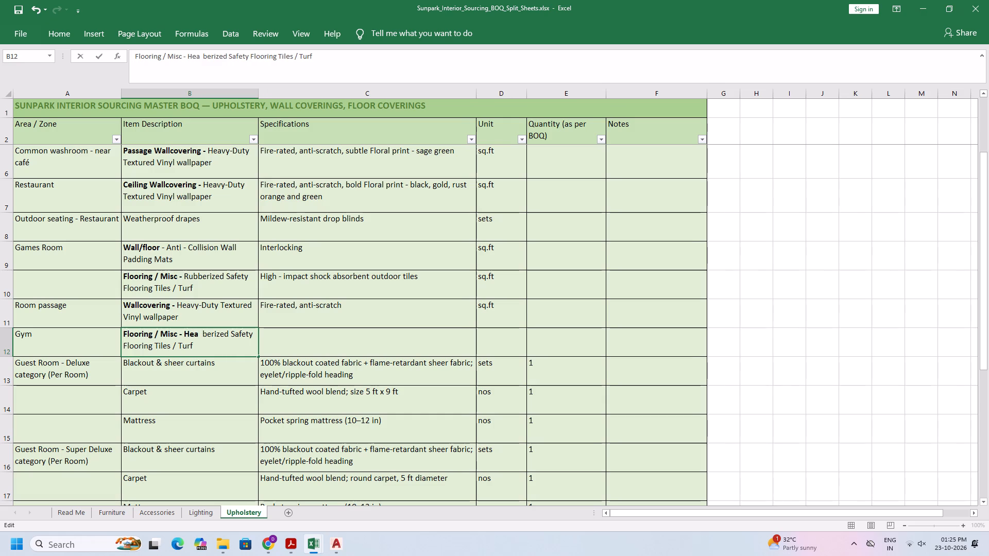
text(vy - Duty Interlocking Rubber Floo)
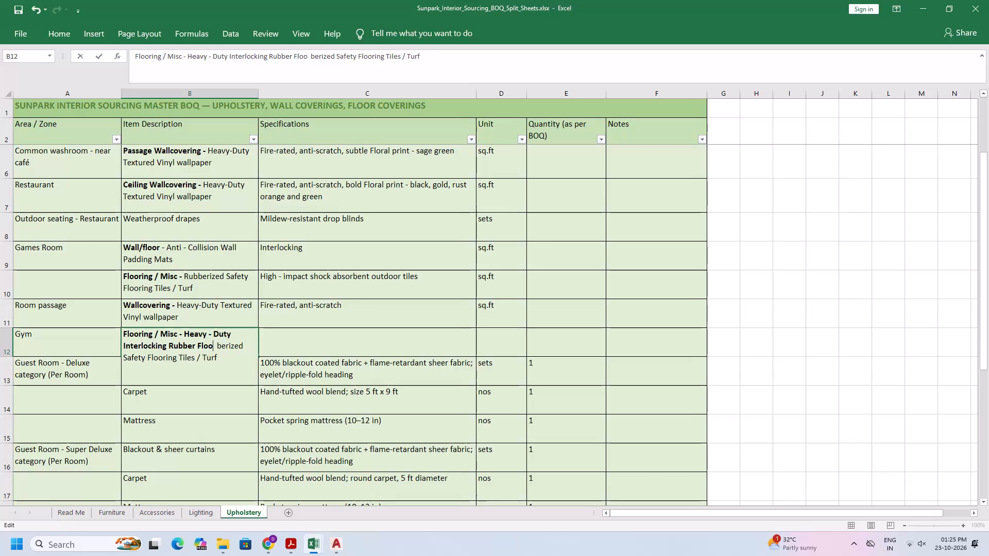
text(ring)
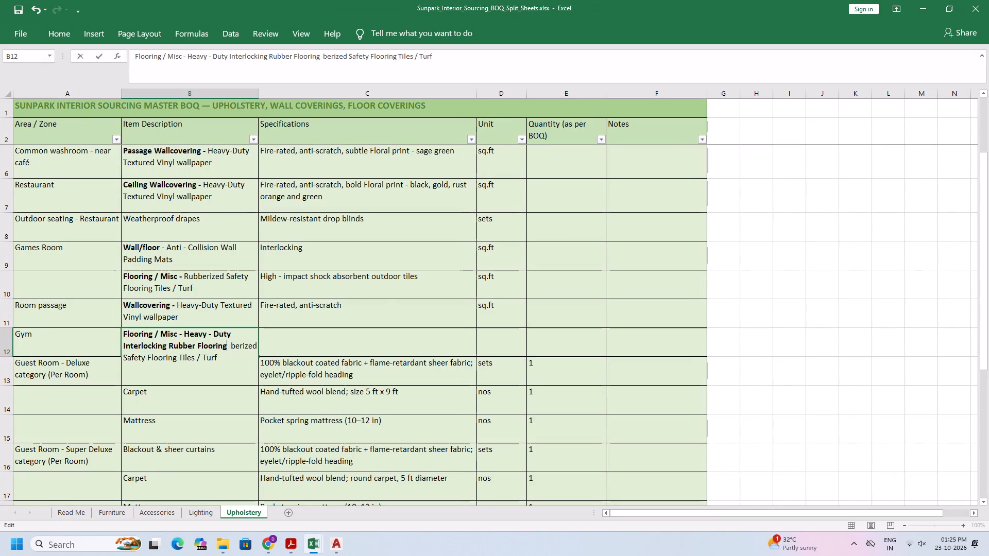
drag(228, 346, 235, 361)
key(BackSpace)
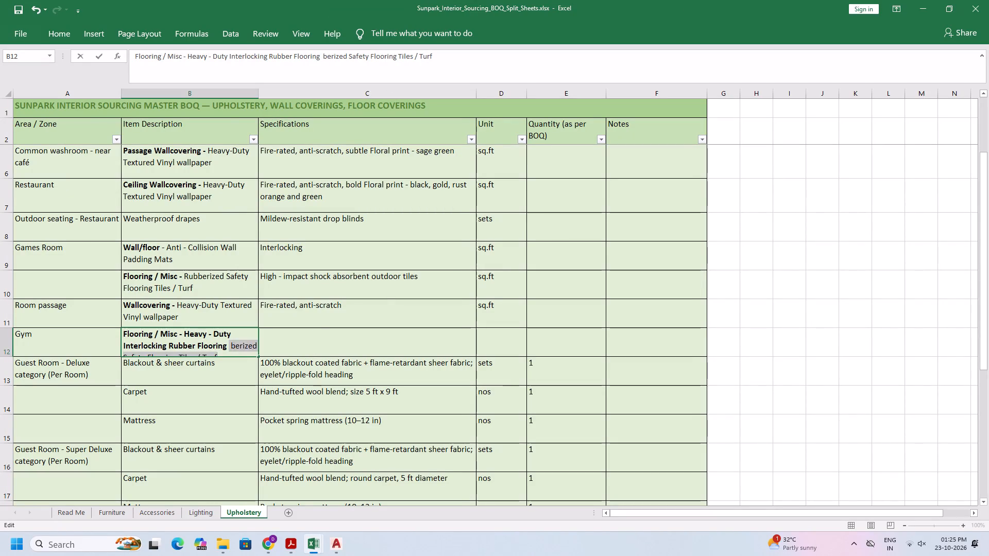
Remove the bold from "Heavy - Duty Interlocking Rubber Flooring" in the Gym item description, keeping "Flooring / Misc -" bold.
drag(231, 348, 183, 335)
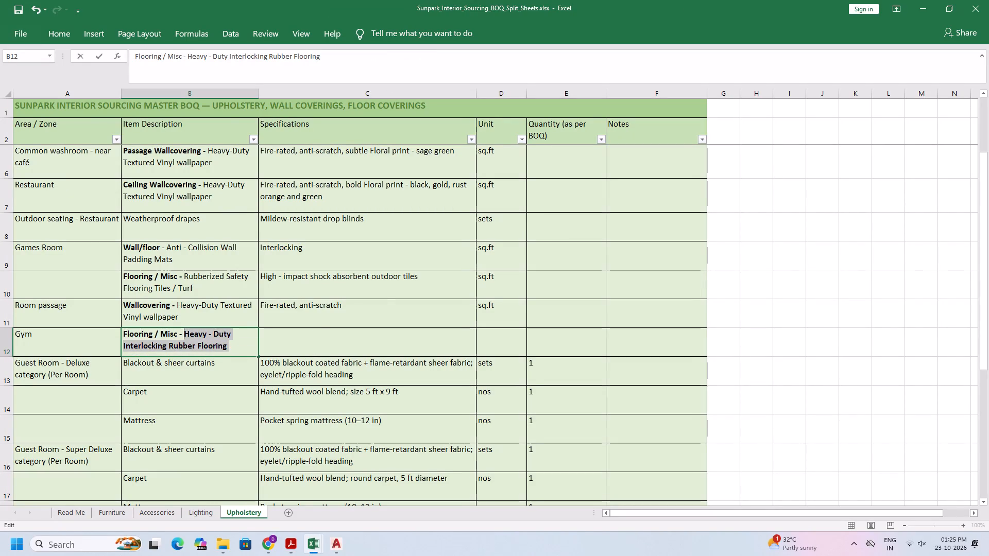
drag(183, 335, 183, 335)
click(62, 37)
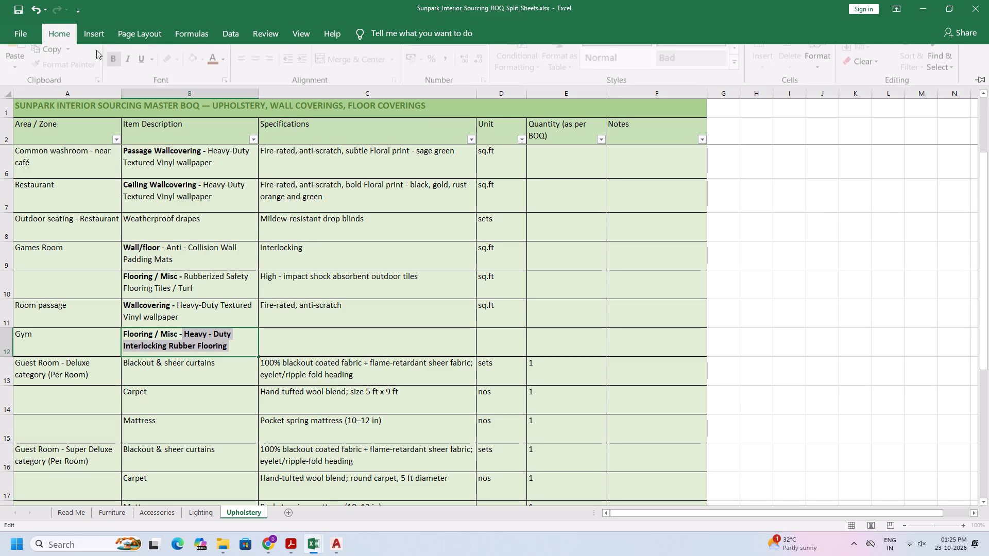
click(114, 83)
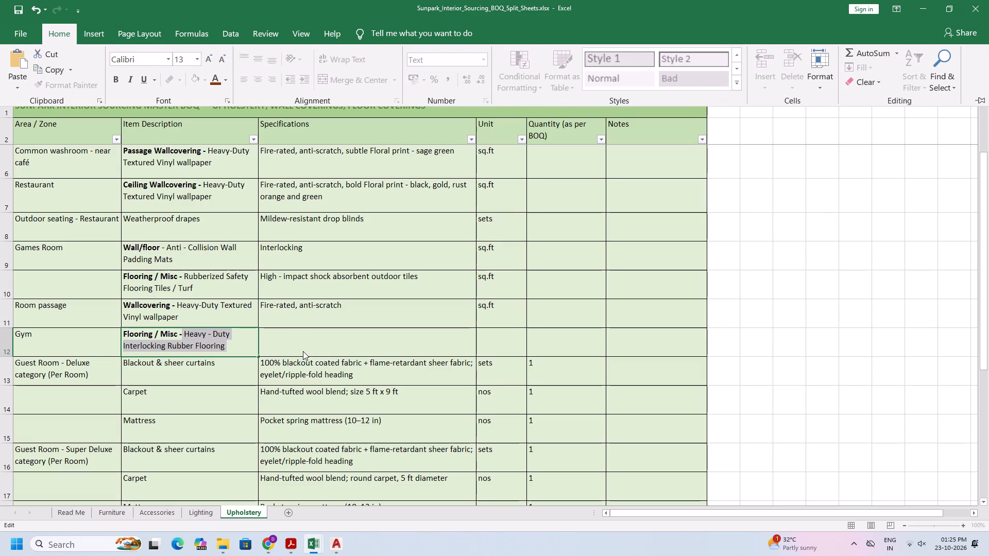
drag(312, 315, 312, 324)
Enter "15mm - 20mm rubber tiles" as the Gym row's specification.
click(309, 339)
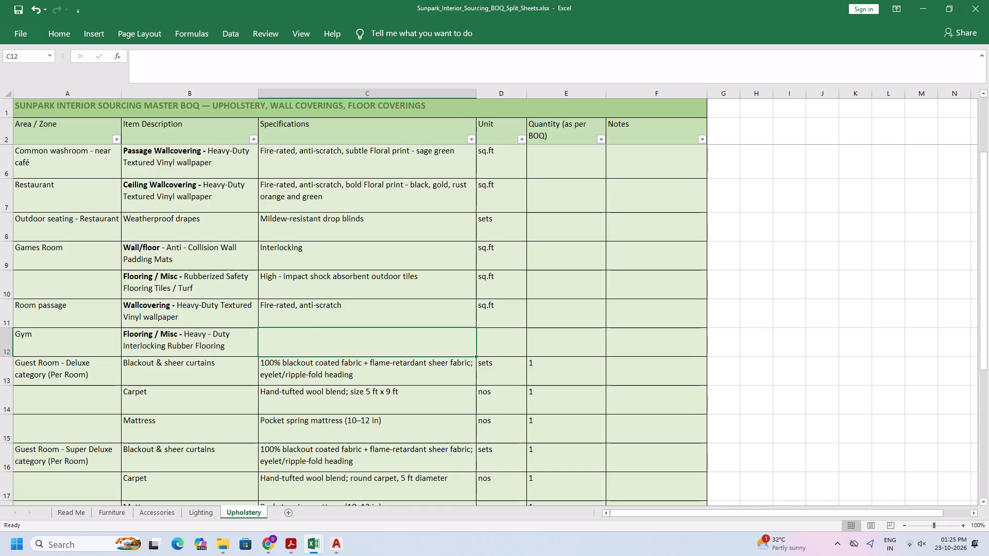
double_click(321, 344)
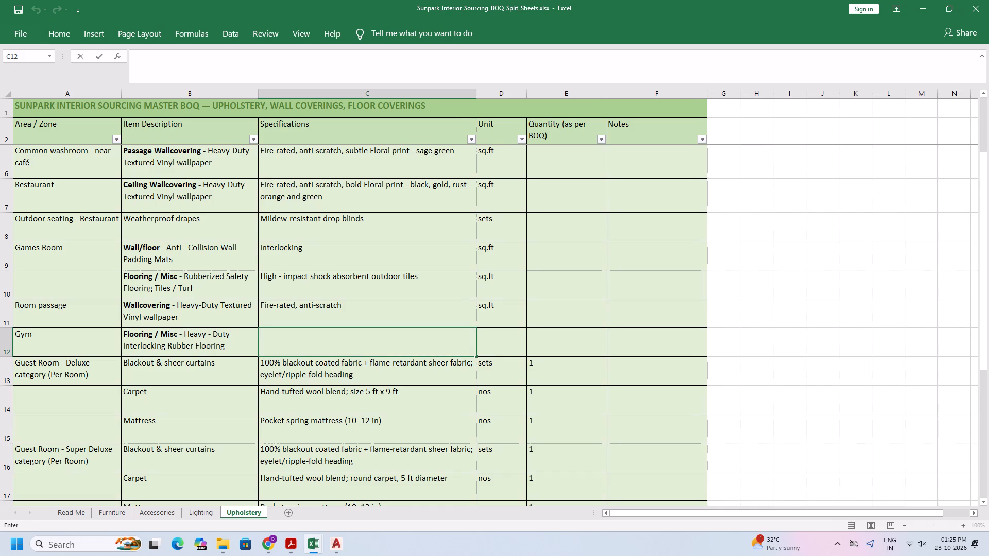
text(15)
text(mm - 209)
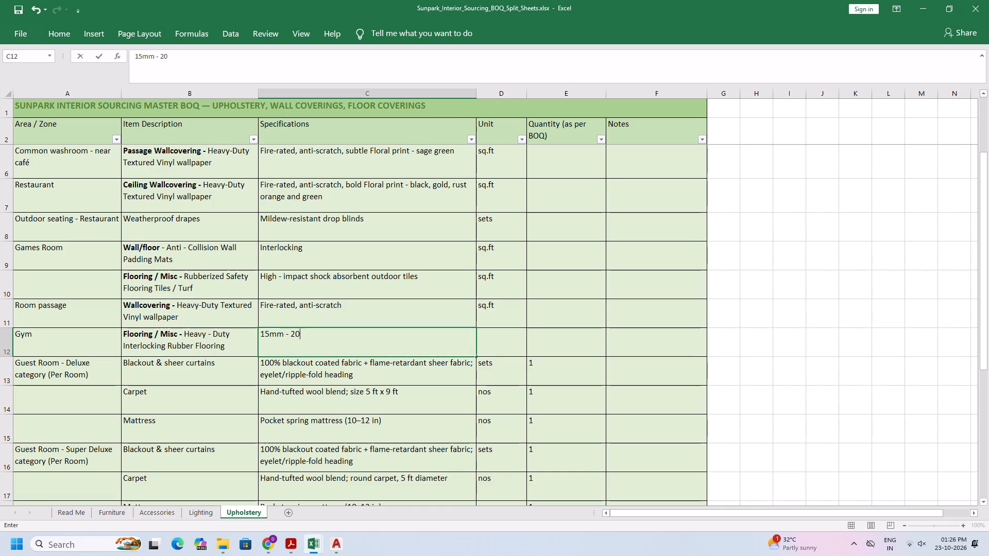
key(BackSpace)
text(mm rubber tiles)
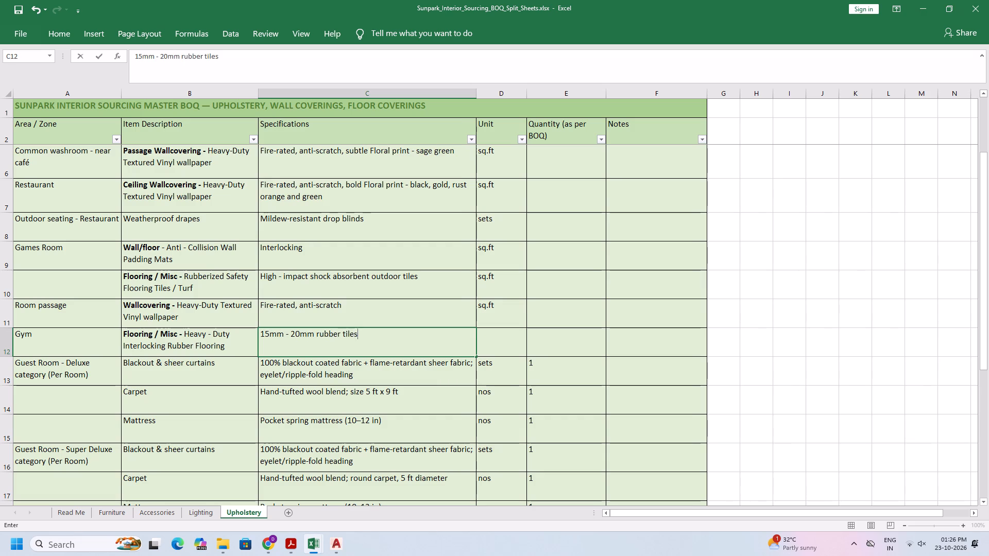
Remove the spaces around the hyphen in the Gym item description so it reads "Heavy-Duty".
double_click(217, 336)
click(213, 337)
key(BackSpace)
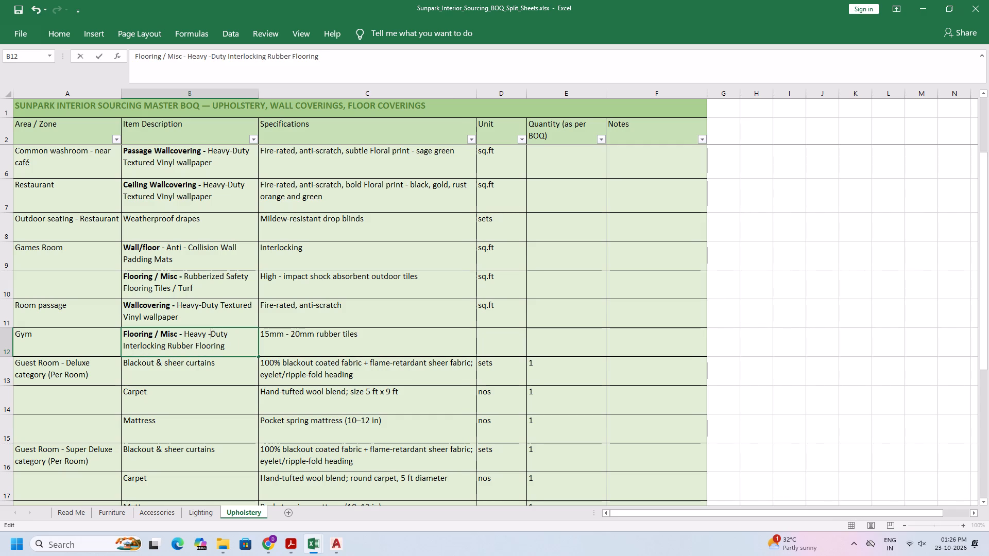
key(Left)
key(BackSpace)
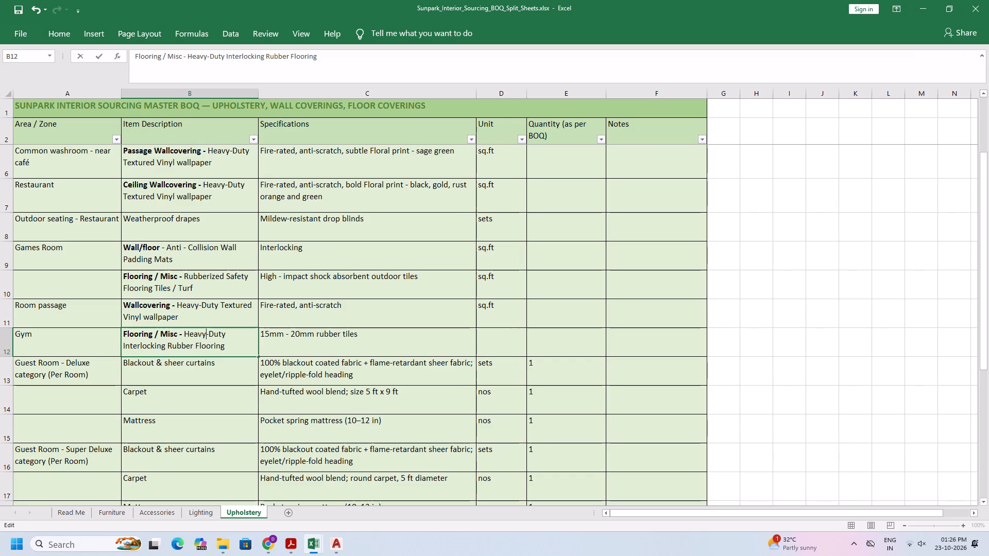
Fill the "sq.ft" unit from the Room passage row down to the Gym row.
click(505, 321)
drag(528, 328, 527, 349)
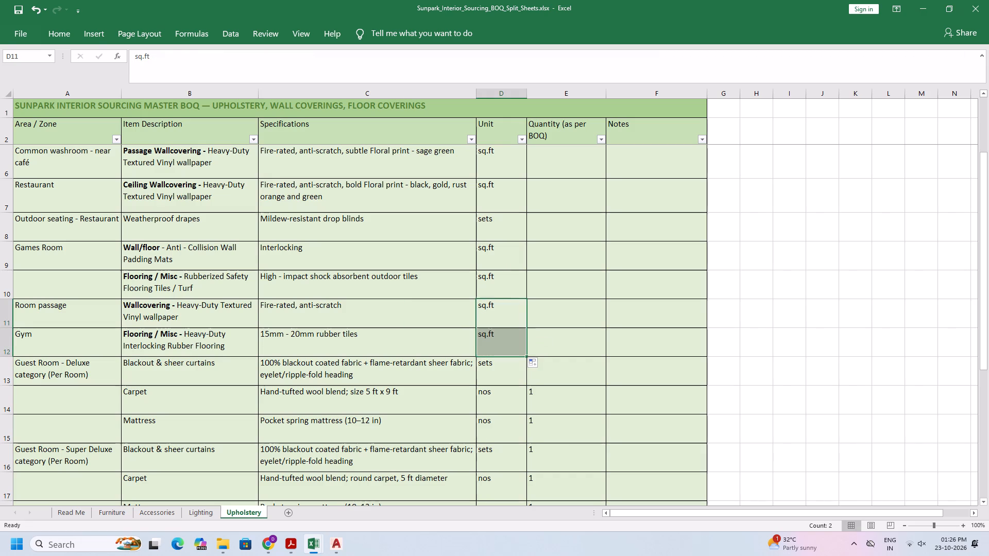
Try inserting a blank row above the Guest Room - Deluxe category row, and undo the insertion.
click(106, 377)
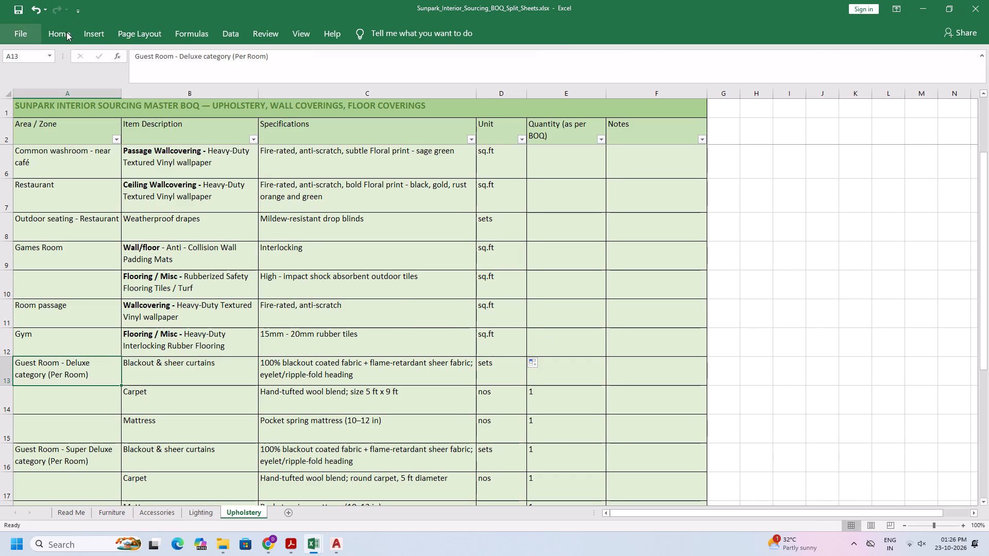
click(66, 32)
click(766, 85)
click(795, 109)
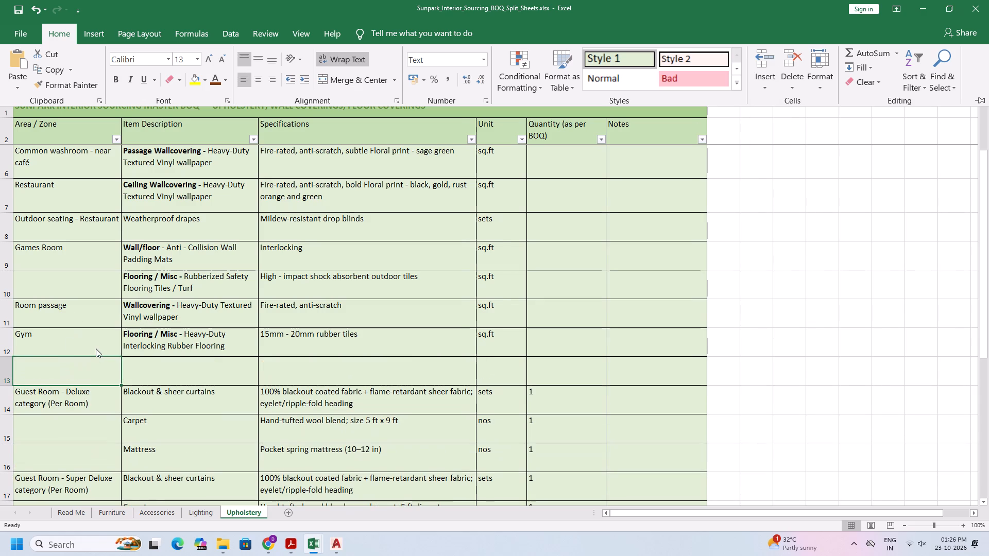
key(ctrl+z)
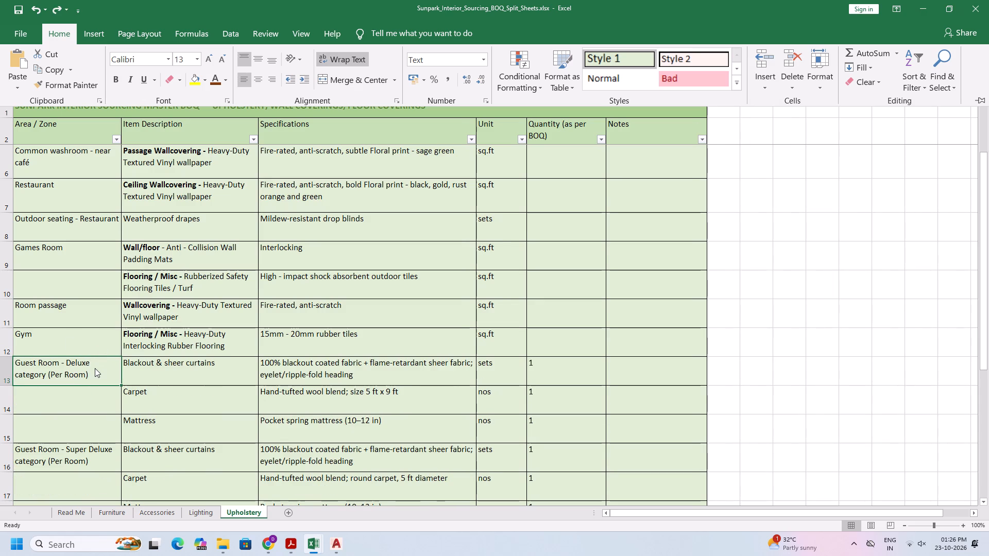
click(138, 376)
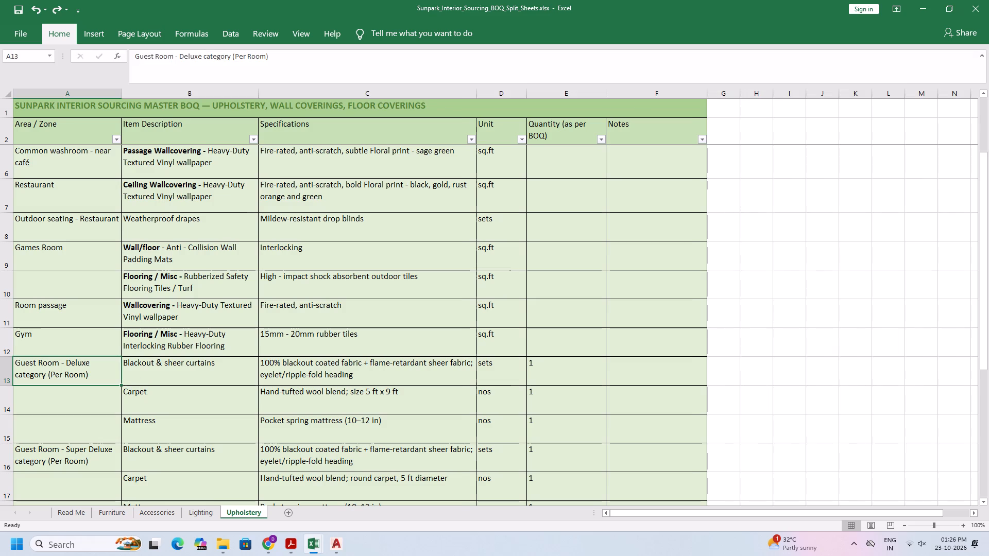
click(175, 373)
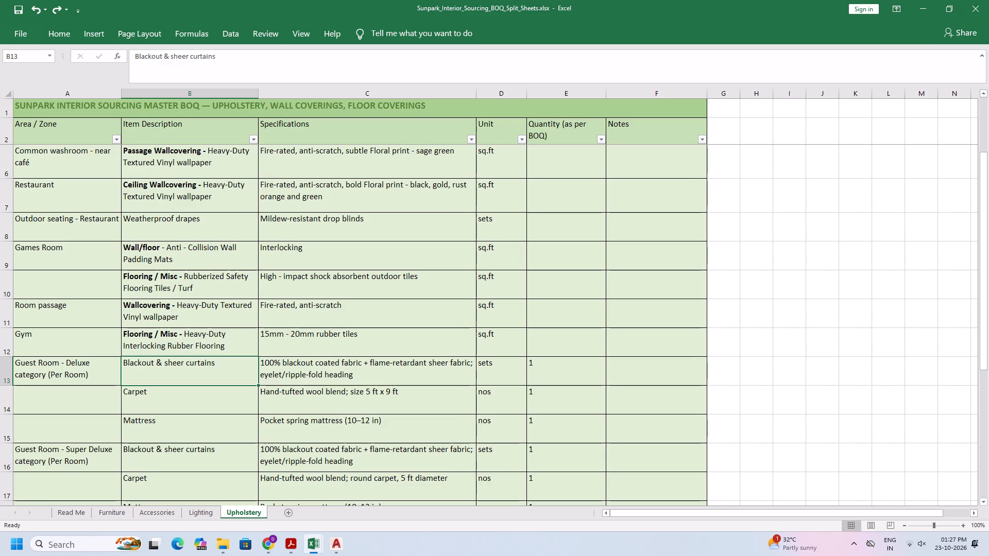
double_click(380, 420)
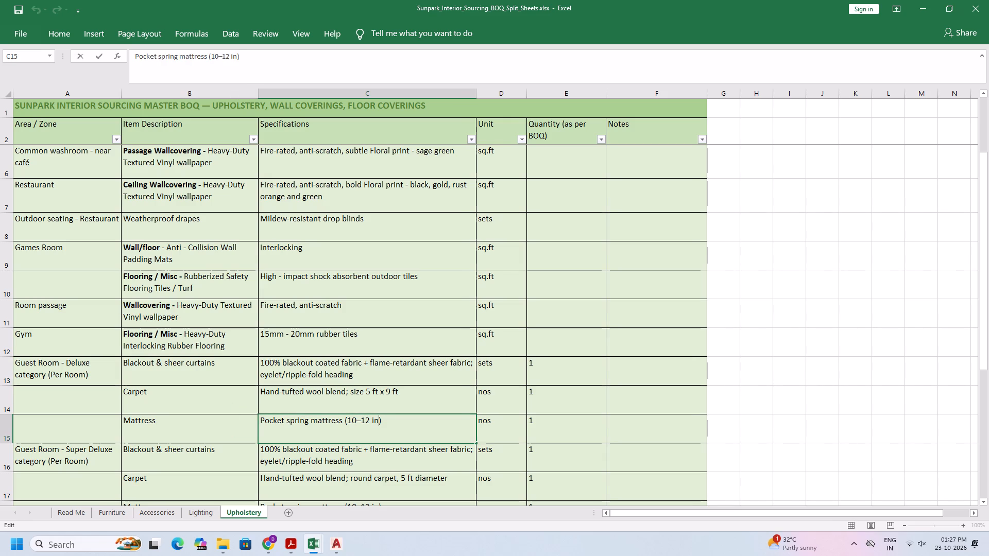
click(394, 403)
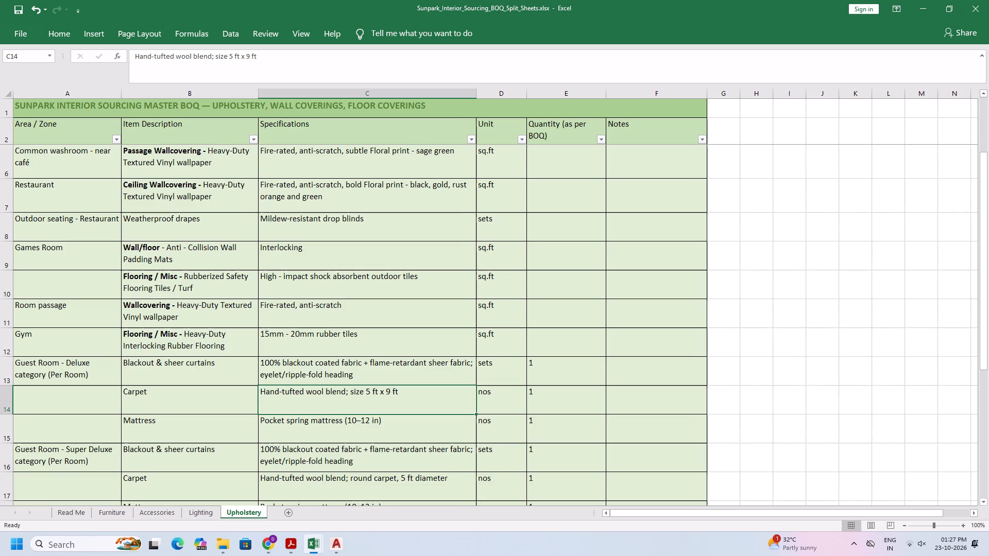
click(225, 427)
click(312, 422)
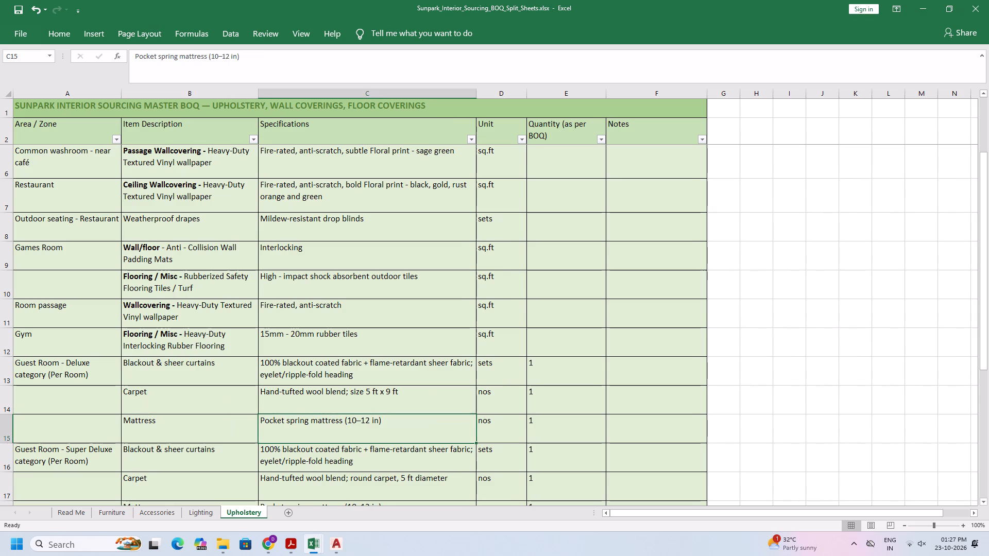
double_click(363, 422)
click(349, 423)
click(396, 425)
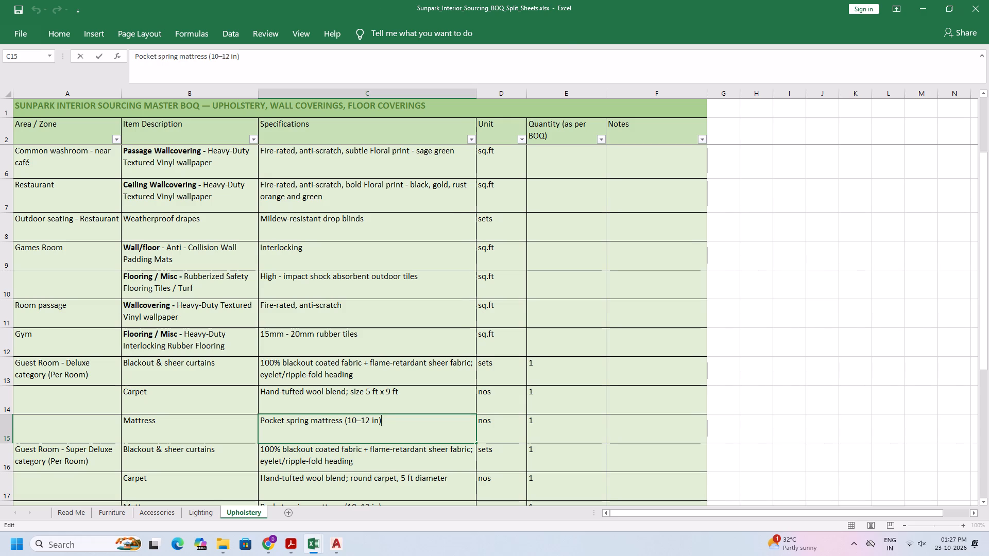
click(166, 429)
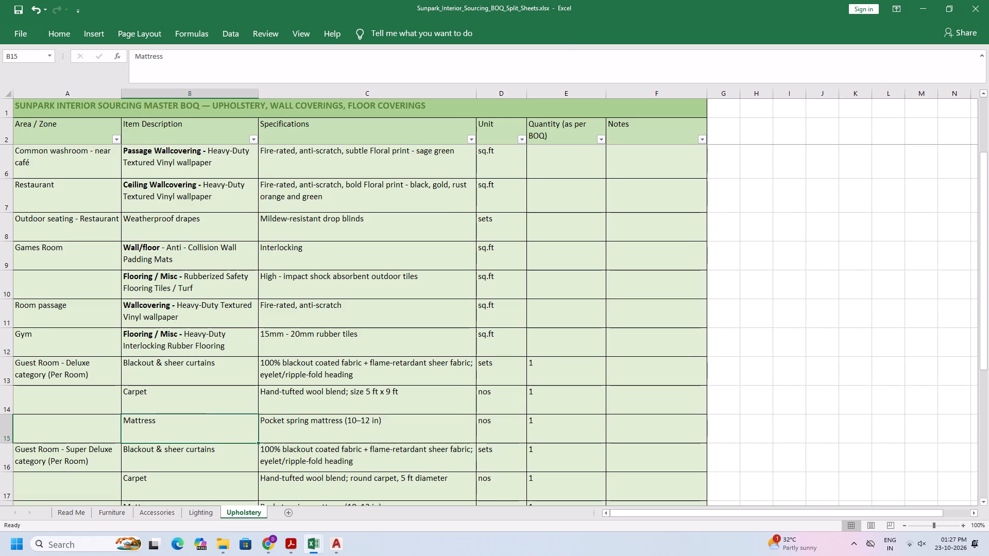
Insert a row below the Guest Room - Deluxe mattress and copy the Room passage description "Wallcovering - Heavy-Duty Textured Vinyl wallpaper" into it.
click(191, 314)
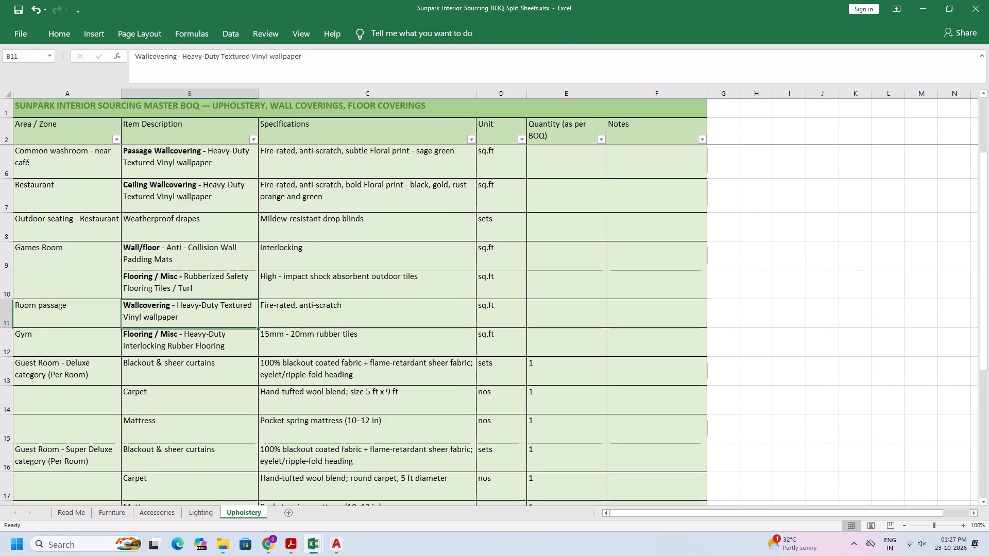
double_click(193, 314)
drag(192, 317, 22, 258)
key(ctrl+c)
click(181, 435)
click(174, 454)
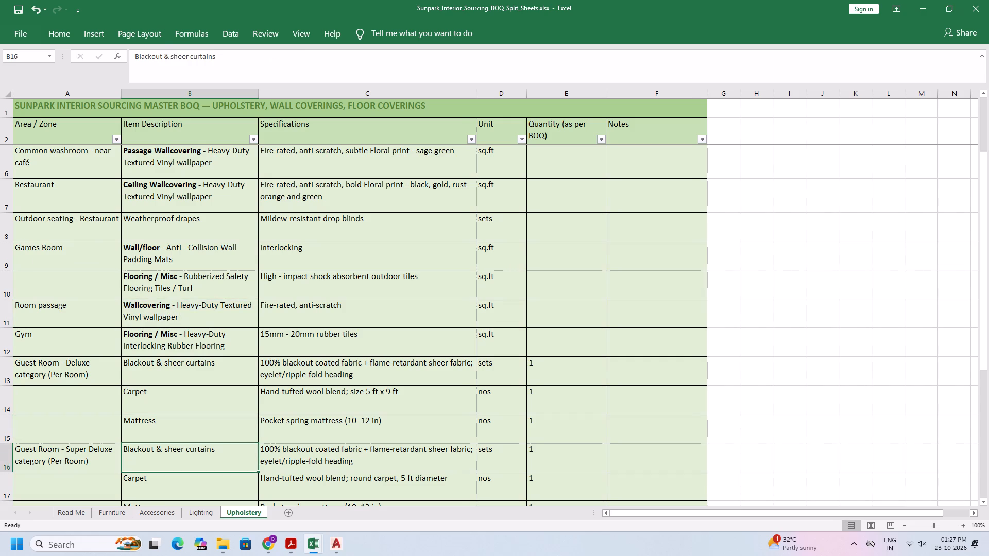
click(92, 30)
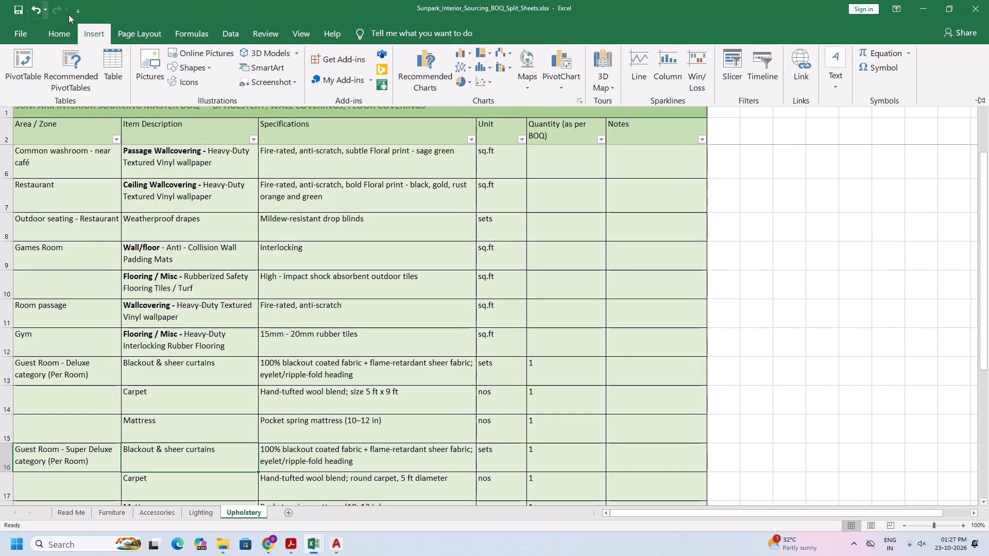
click(59, 31)
click(762, 71)
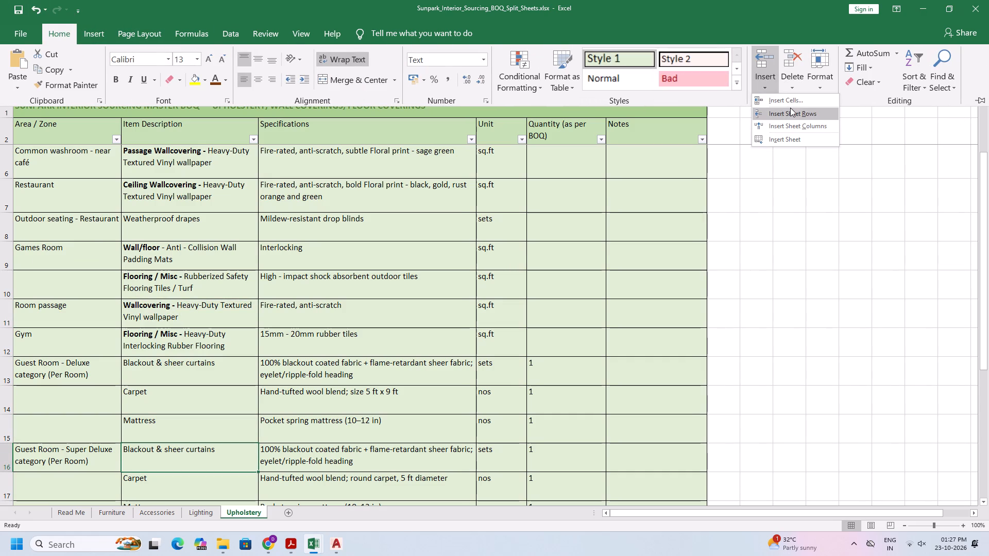
click(794, 111)
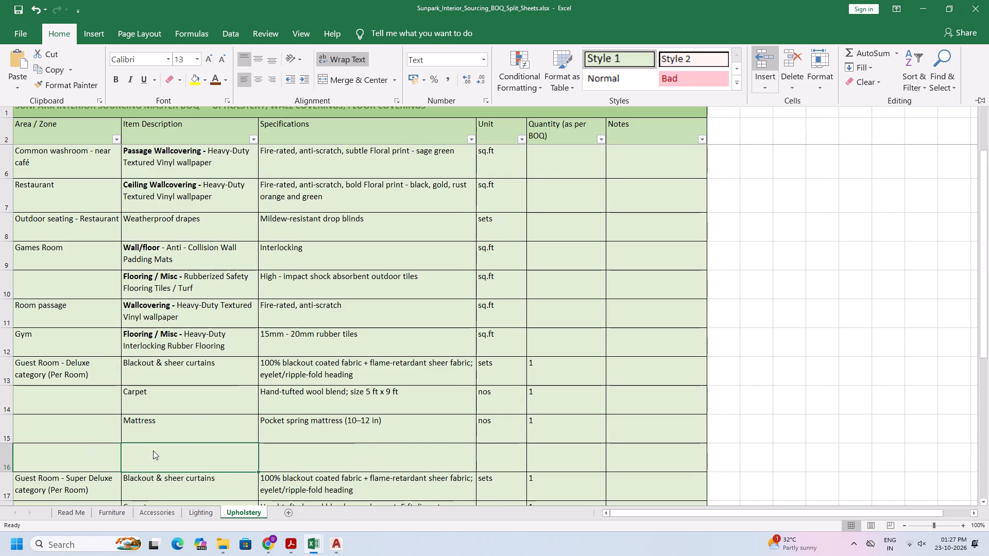
double_click(153, 450)
double_click(153, 450)
key(ctrl+v)
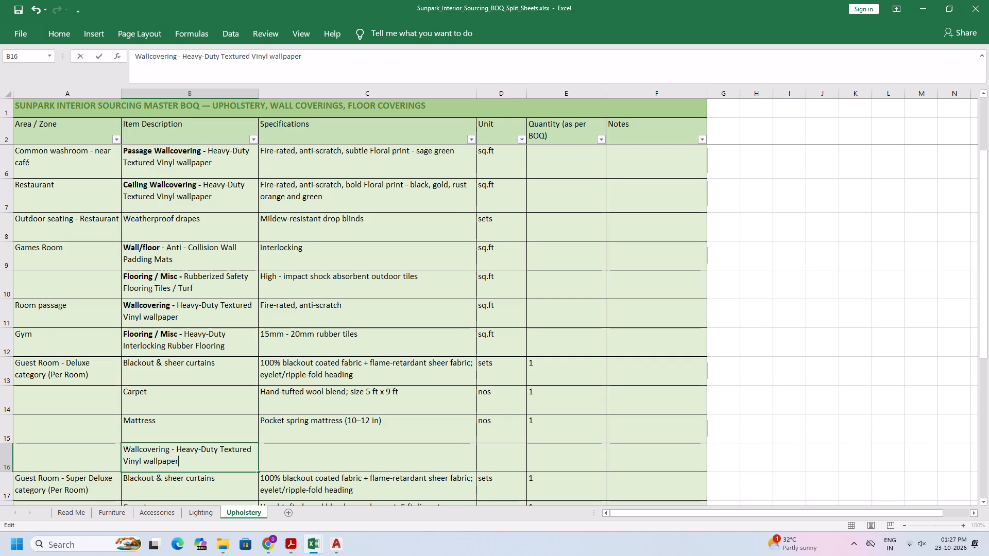
Copy the Common washroom specification "Fire-rated, anti-scratch, subtle Floral print - sage green" into the Guest Room - Deluxe wallcovering row.
click(411, 192)
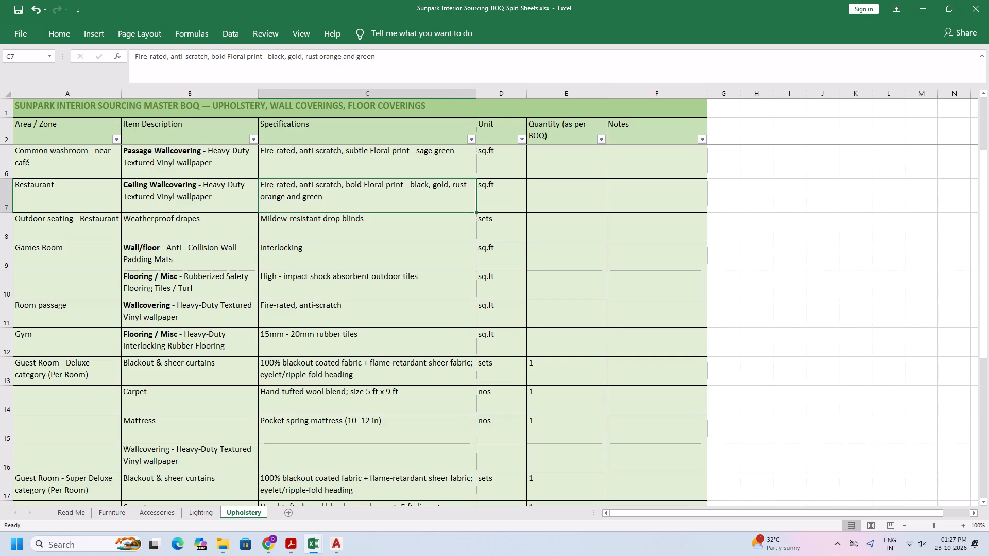
click(395, 154)
double_click(393, 165)
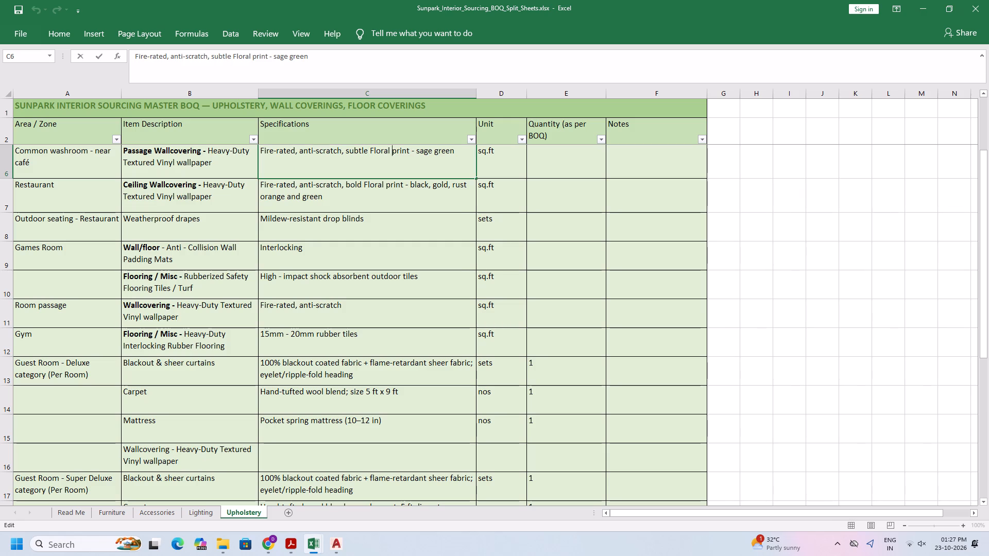
drag(466, 154, 33, 128)
key(ctrl+c)
double_click(295, 451)
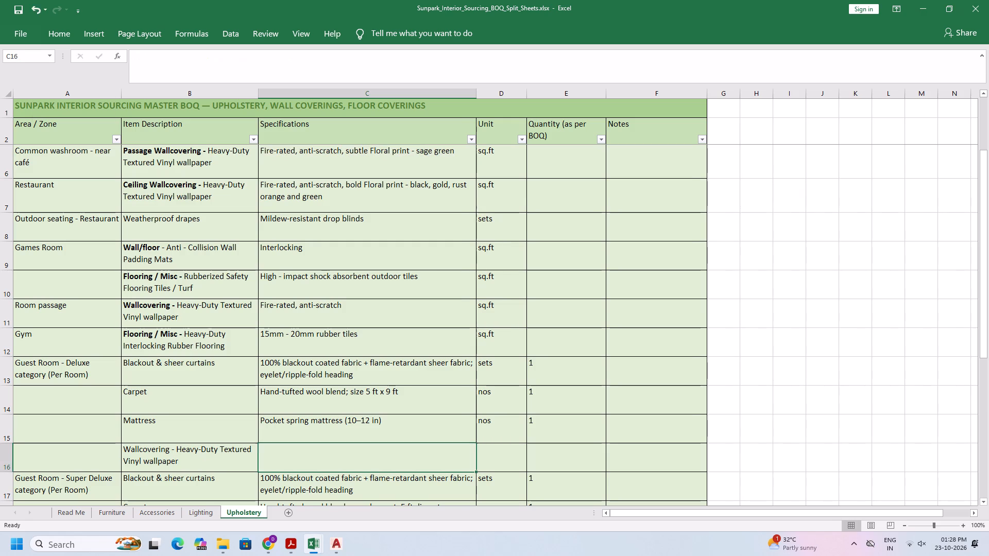
key(ctrl+v)
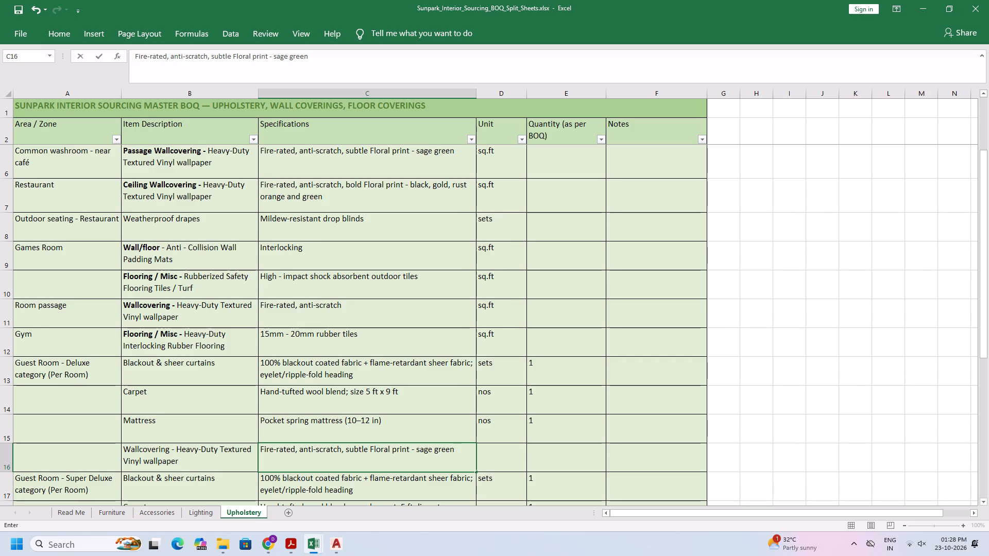
Edit the Guest Room - Deluxe wallcovering specification to read "Fire-rated, anti-scratch, bold Floral print - pastel shades of blue".
drag(367, 451, 353, 452)
drag(353, 452, 345, 452)
text(bold)
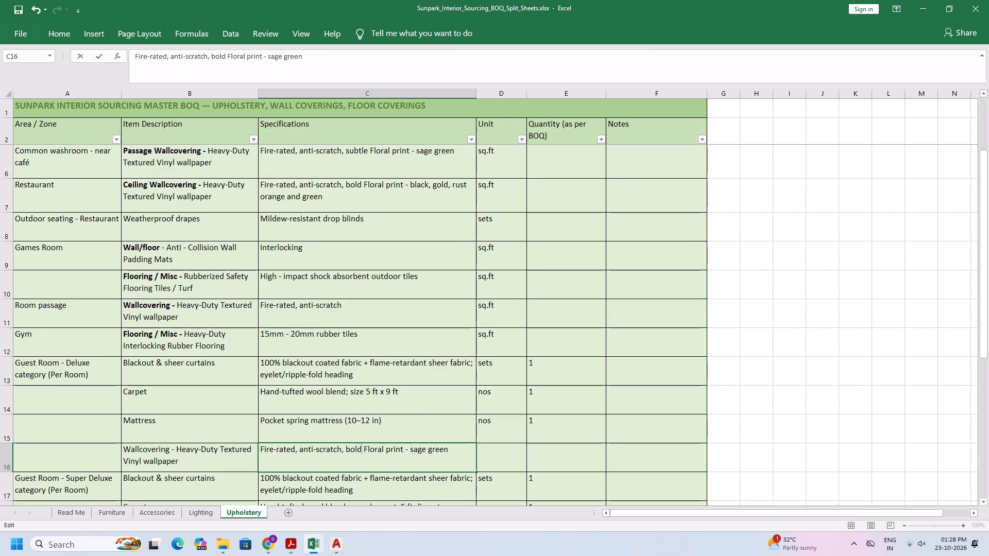
drag(412, 453, 455, 452)
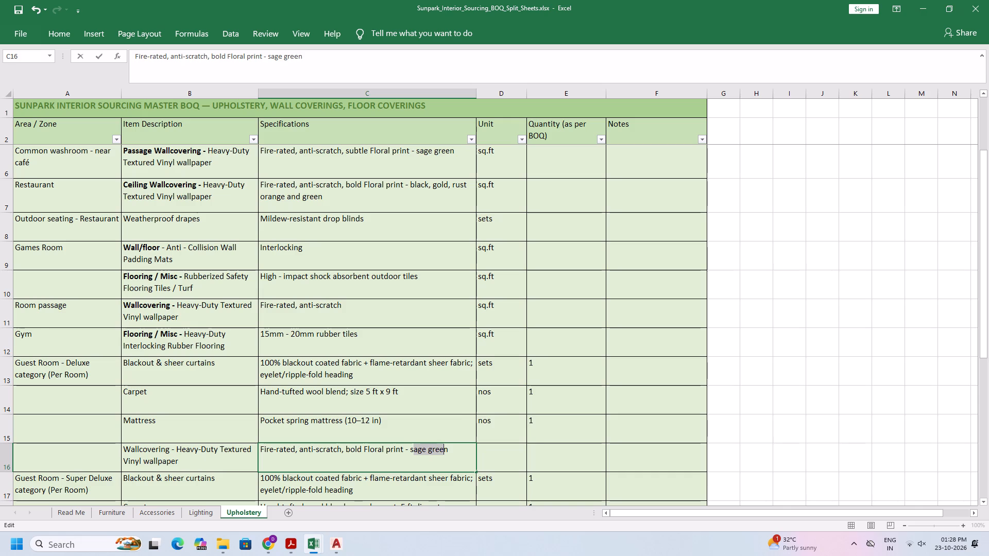
drag(455, 452, 457, 452)
key(BackSpace)
key(BackSpace)
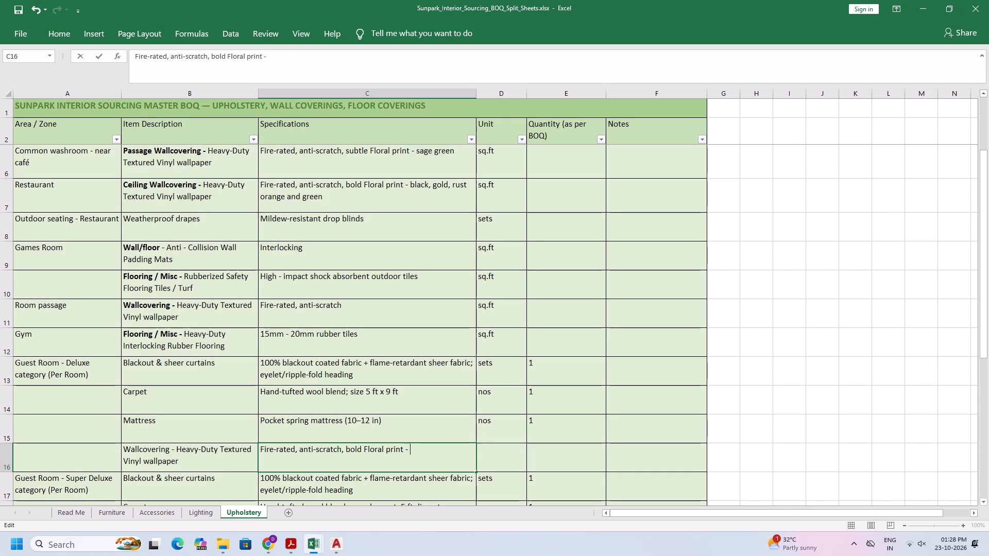
text(paste)
text(l shades of blue)
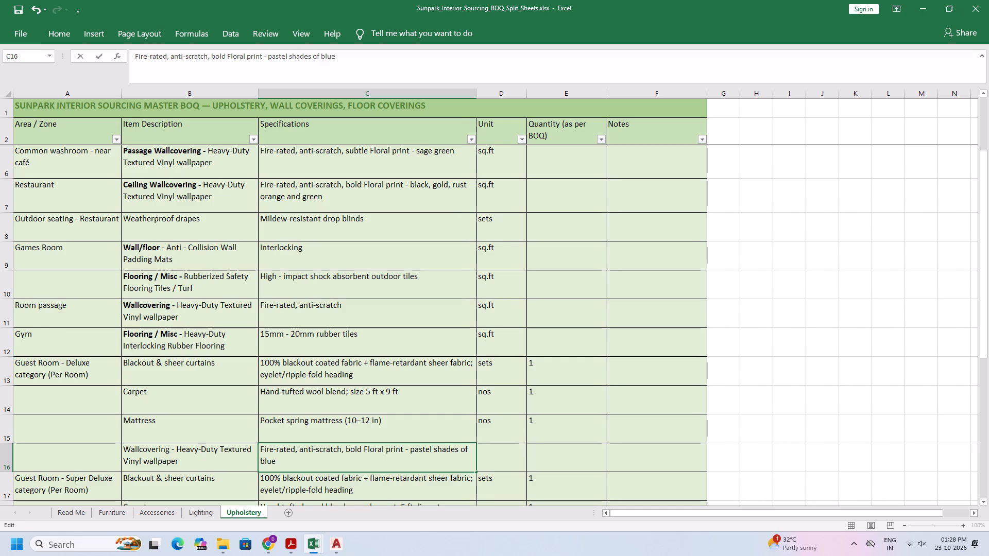
Enter "sq.ft" as the unit for the Guest Room - Deluxe wallcovering row.
click(501, 455)
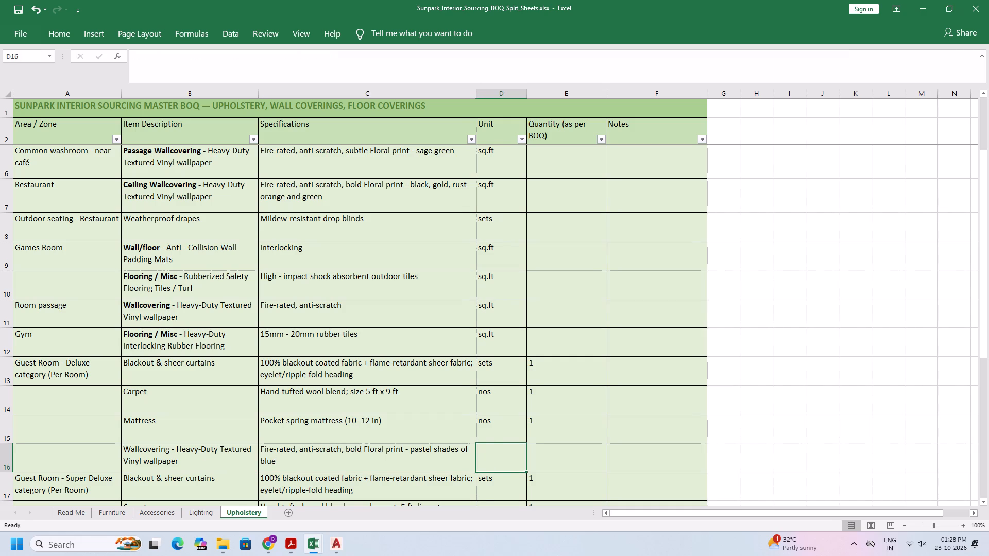
text(sq)
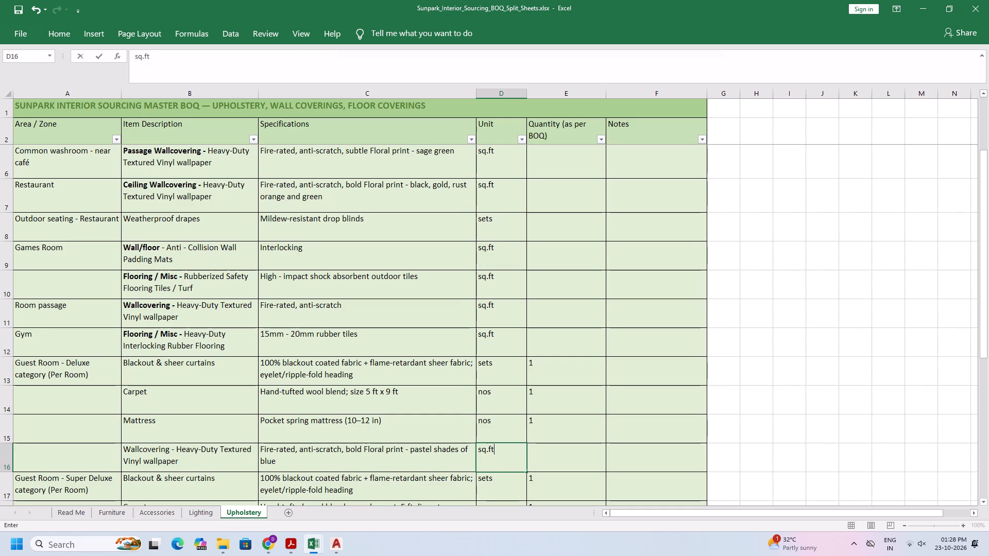
scroll(336, 442, down, 1)
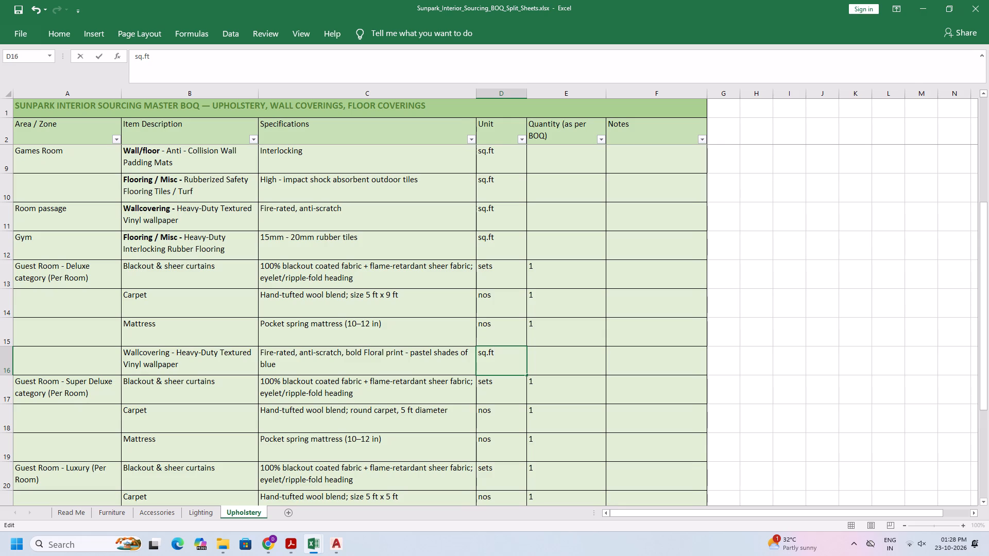
click(241, 378)
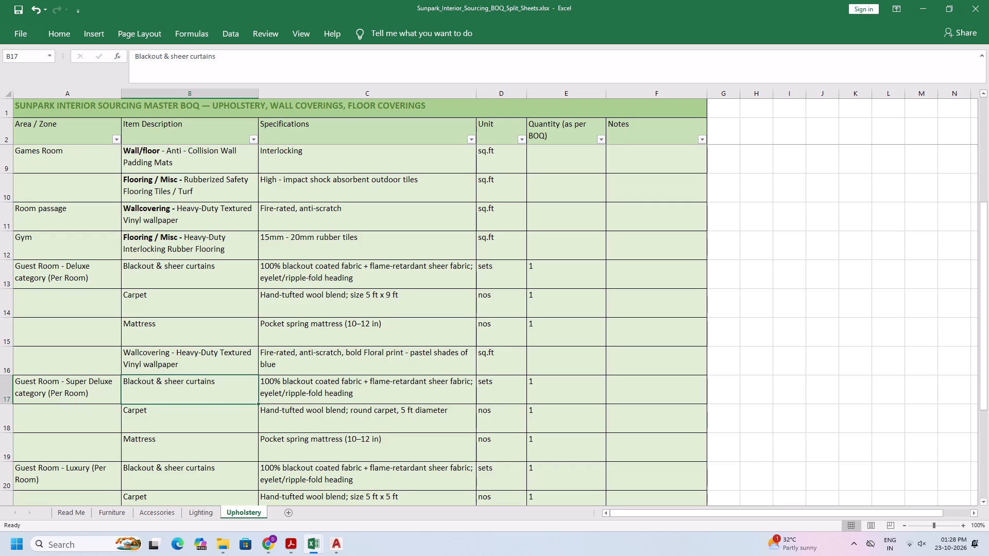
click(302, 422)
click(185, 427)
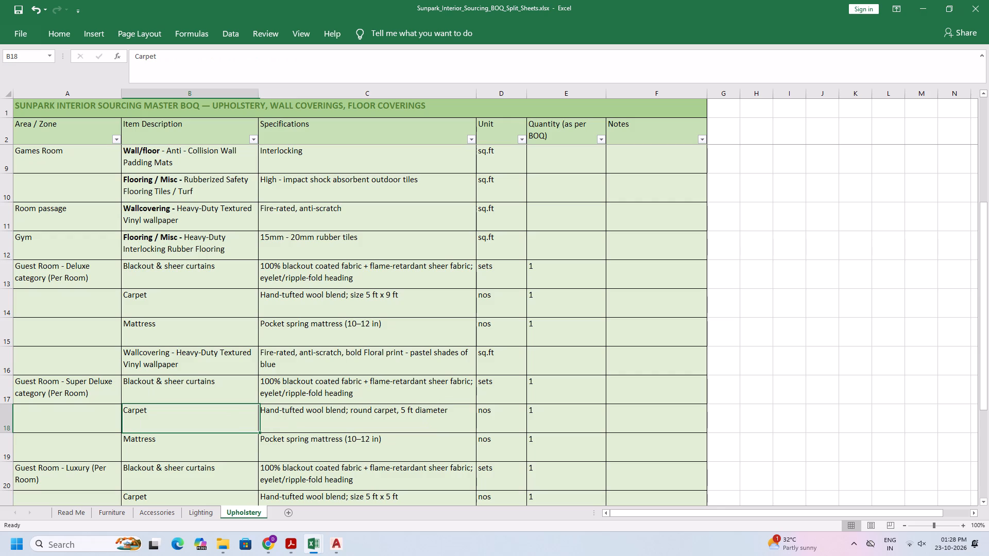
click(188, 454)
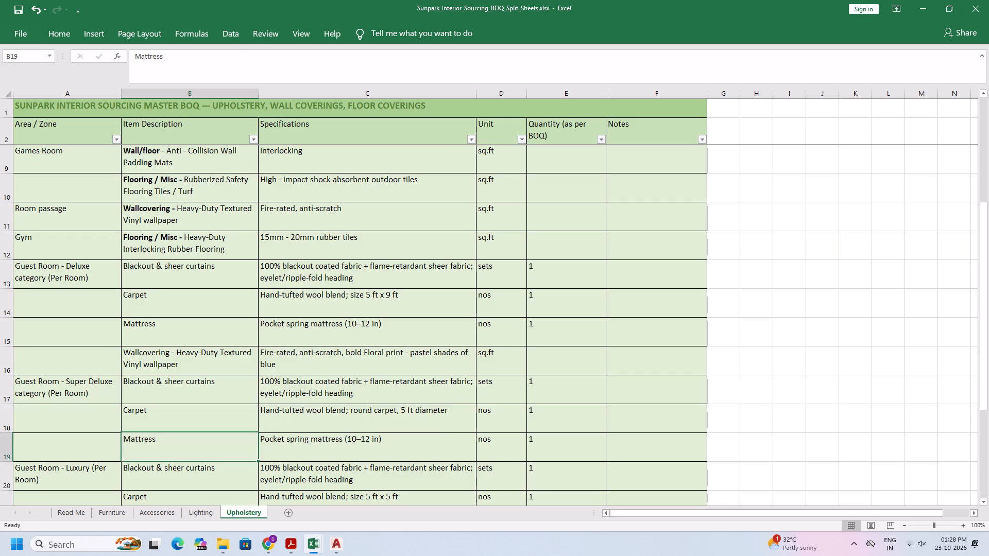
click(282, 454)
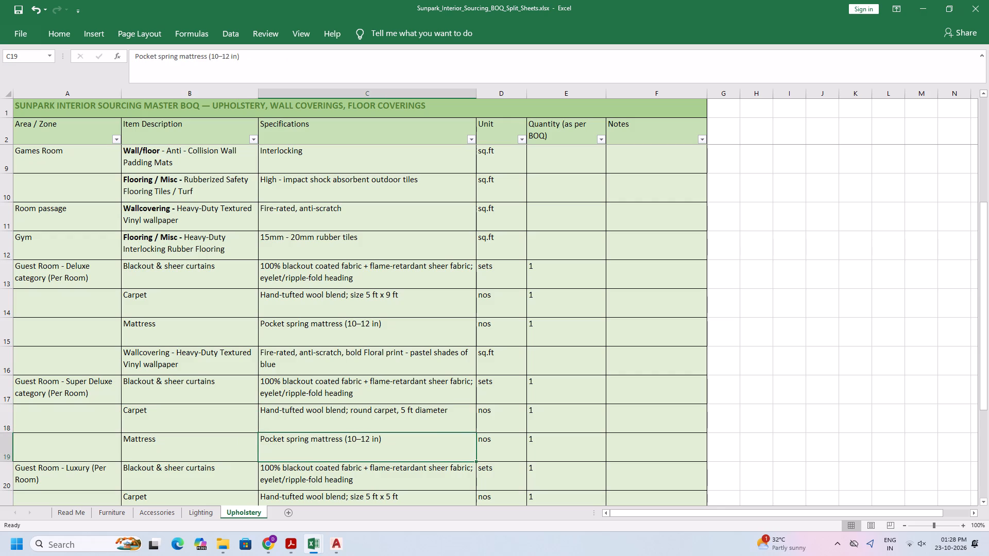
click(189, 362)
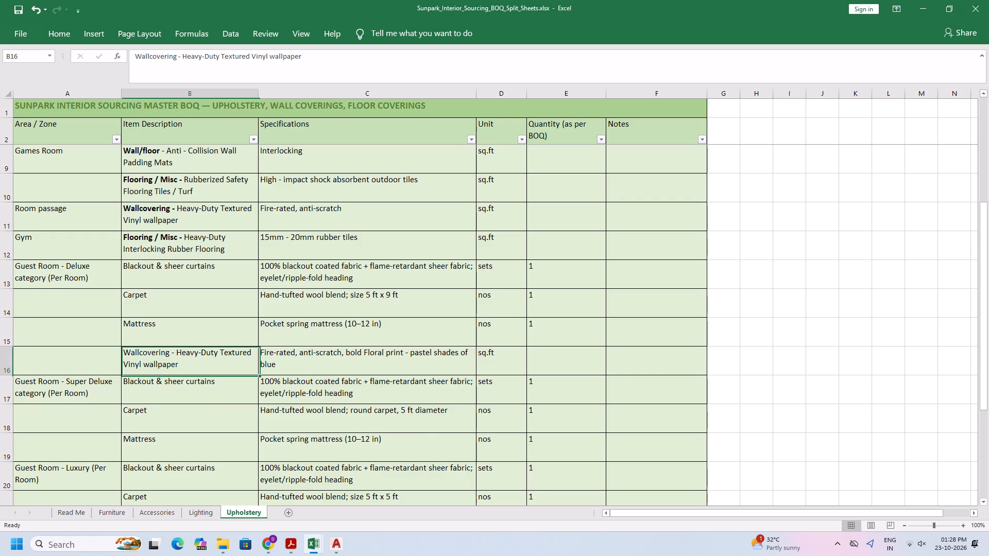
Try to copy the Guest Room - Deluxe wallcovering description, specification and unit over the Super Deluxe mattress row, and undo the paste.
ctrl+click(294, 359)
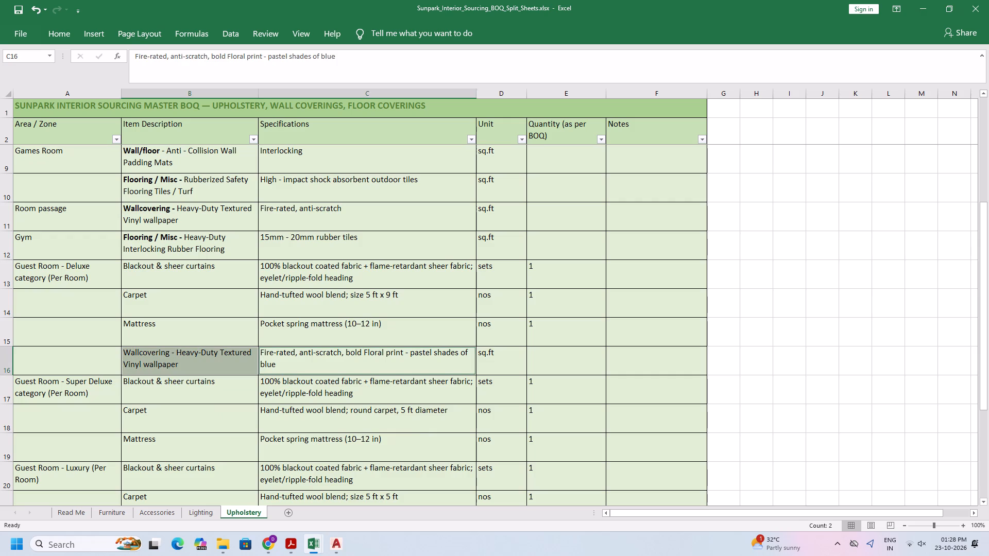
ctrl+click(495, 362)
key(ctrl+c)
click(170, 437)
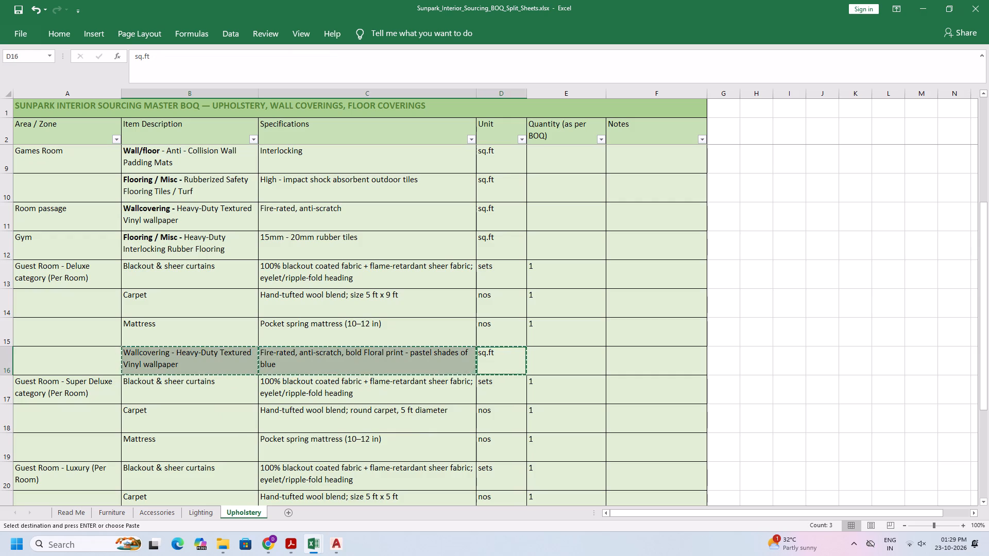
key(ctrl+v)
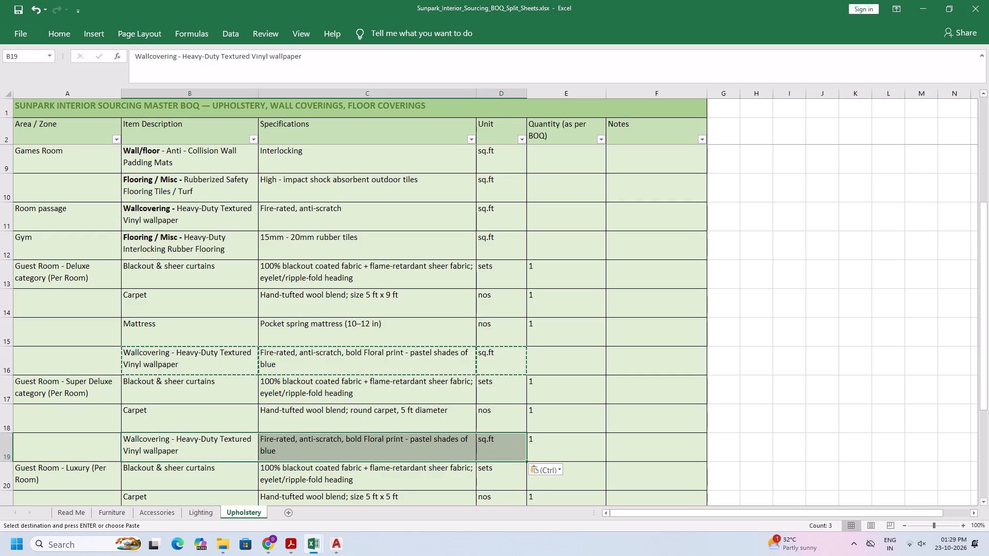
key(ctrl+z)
Insert a blank row below the Guest Room - Super Deluxe mattress row, above Guest Room - Luxury.
click(173, 475)
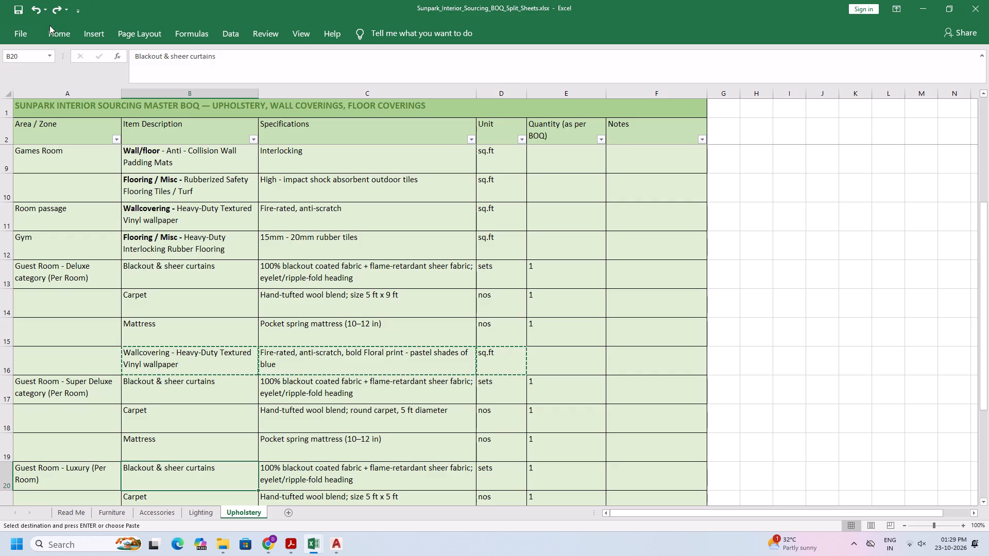
click(75, 31)
click(84, 31)
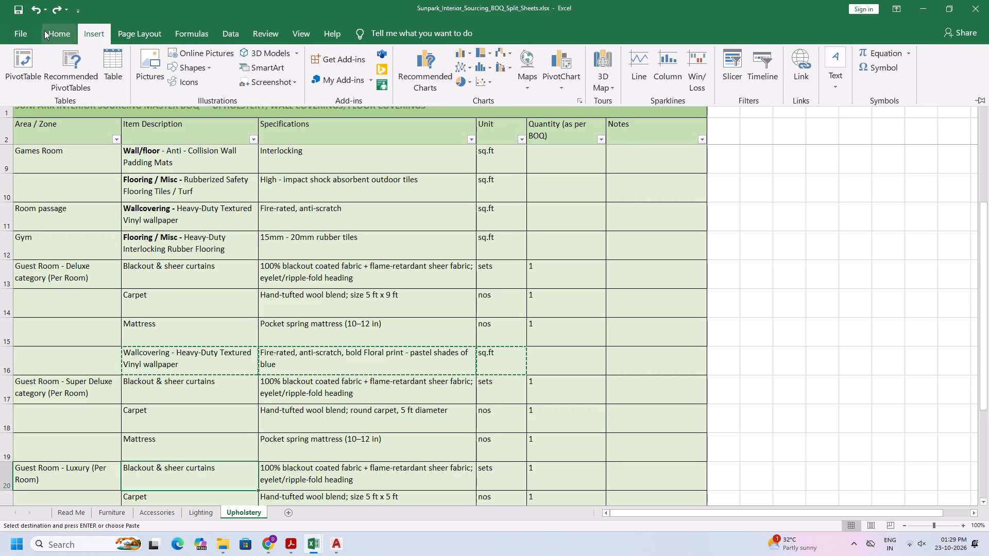
click(45, 30)
click(769, 83)
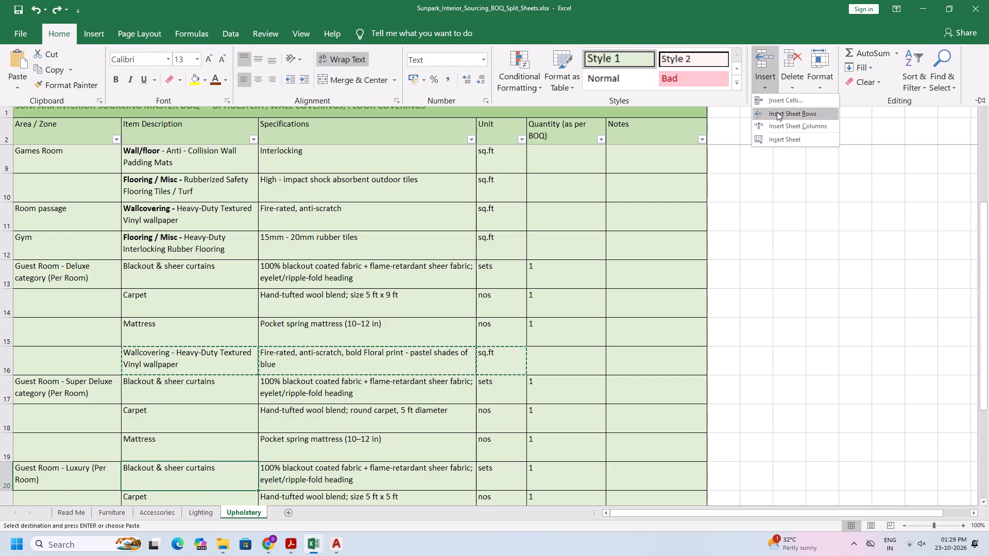
click(777, 112)
scroll(228, 353, down, 1)
click(175, 380)
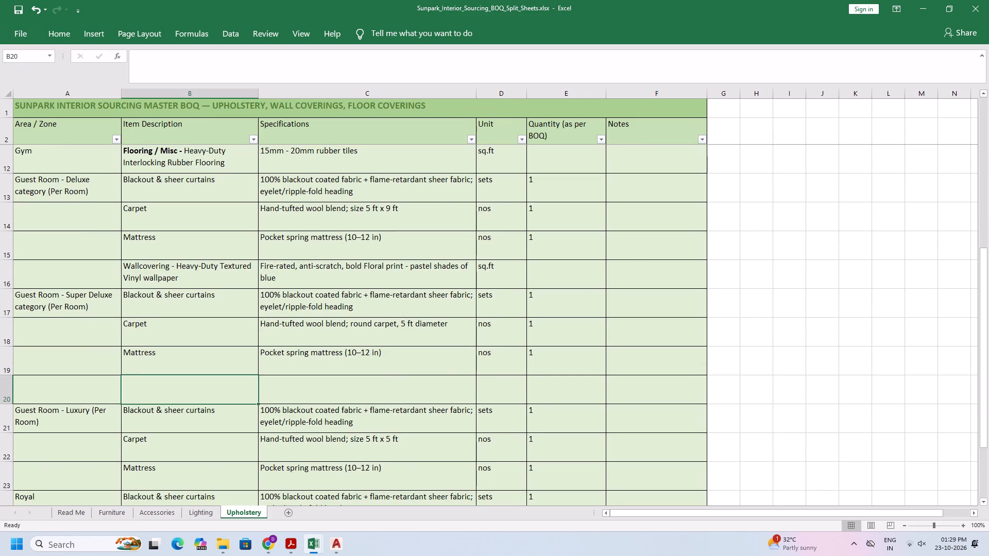
Copy the Guest Room - Deluxe wallcovering description, specification and "sq.ft" unit into the blank Super Deluxe row.
click(169, 398)
key(ctrl+v)
click(237, 388)
click(203, 273)
shift+click(323, 275)
shift+click(500, 273)
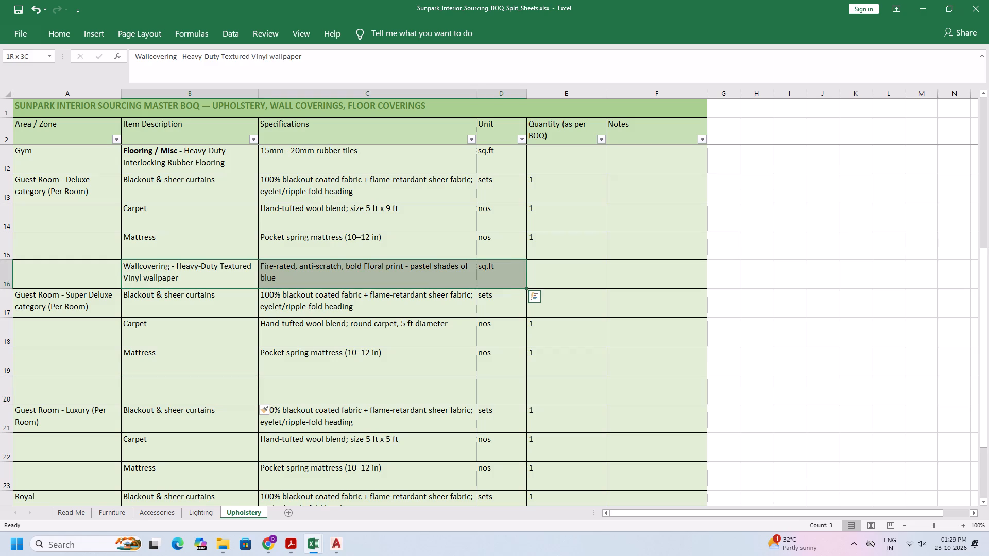
key(ctrl+c)
click(169, 391)
key(ctrl+v)
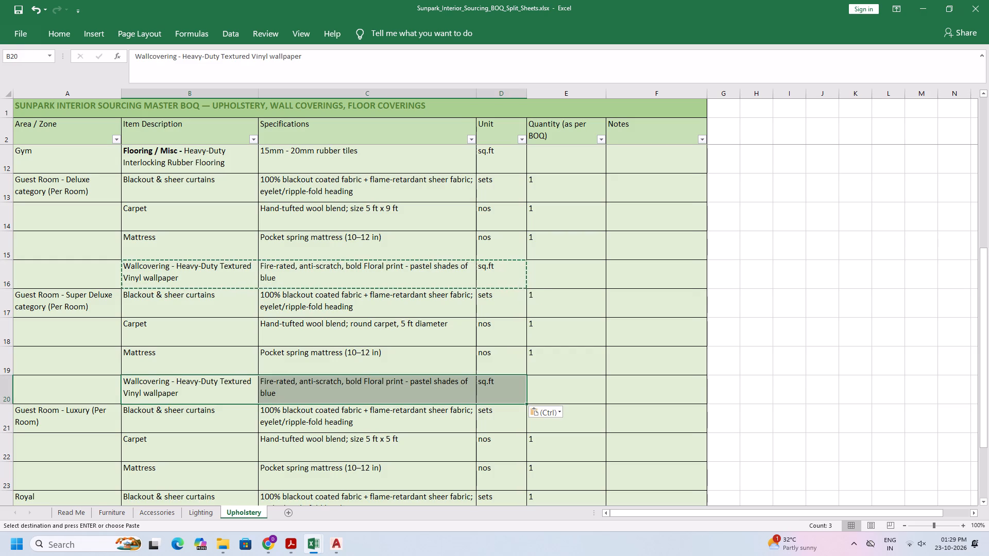
Make the word "Wallcovering" bold in the item descriptions of the Guest Room - Deluxe and Super Deluxe wallcovering rows.
click(441, 402)
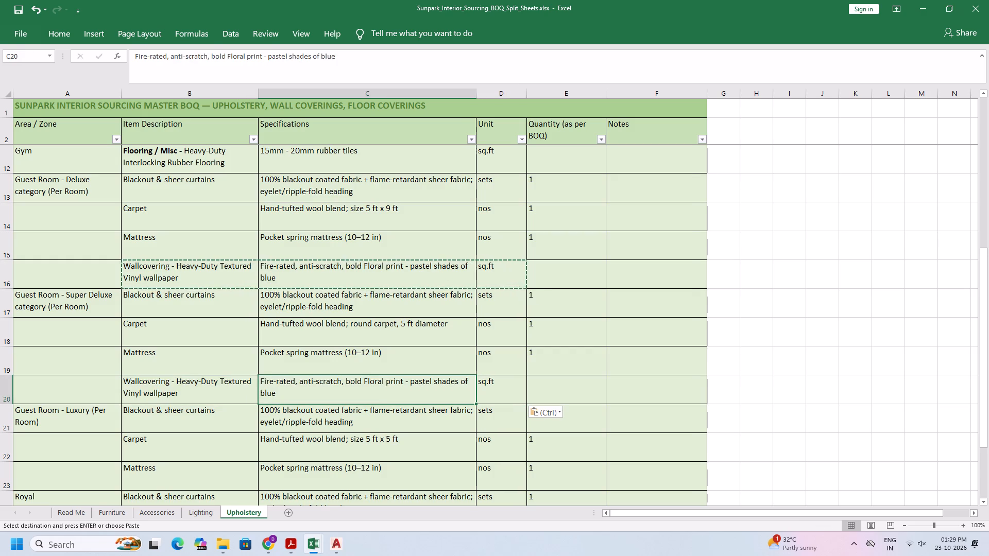
double_click(163, 385)
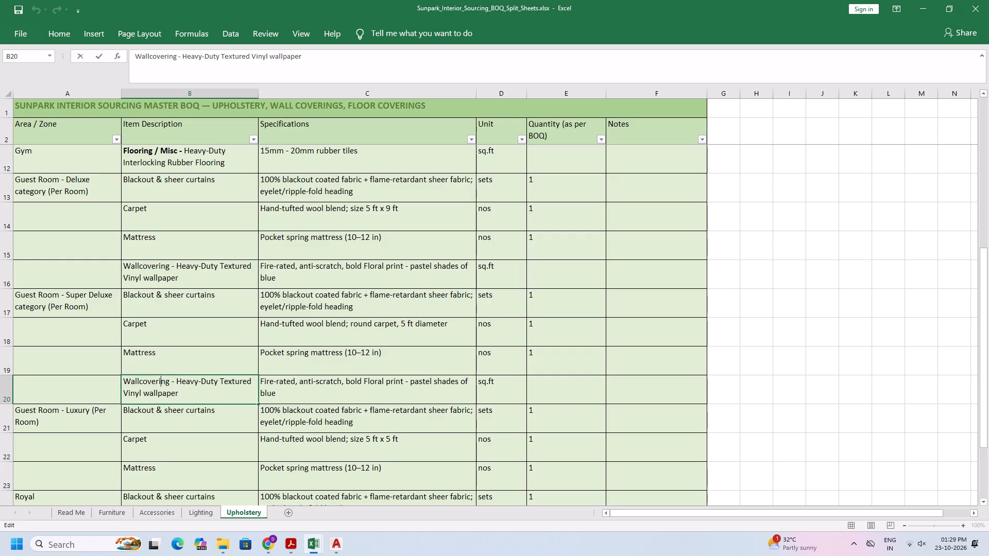
double_click(166, 265)
drag(168, 269, 86, 241)
click(87, 33)
click(59, 35)
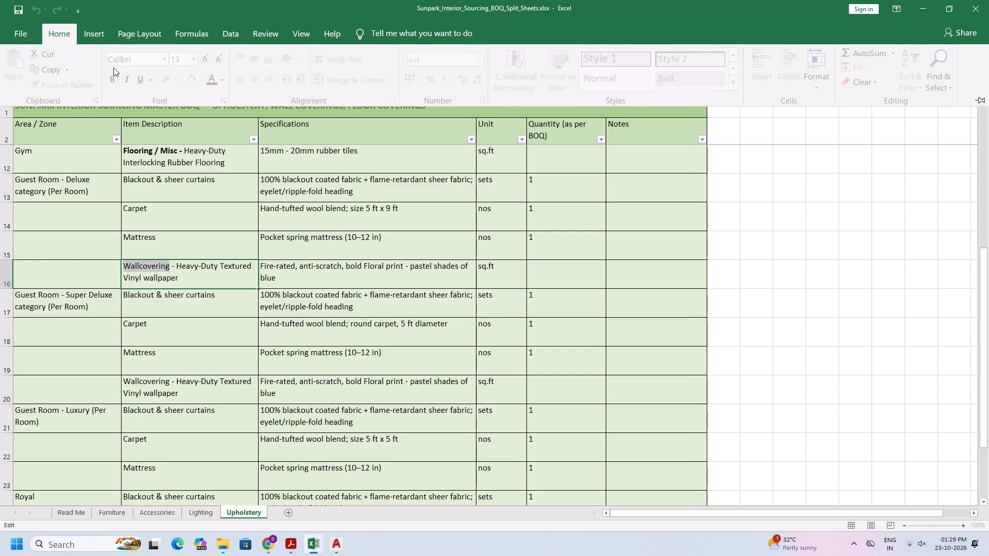
click(112, 80)
double_click(161, 385)
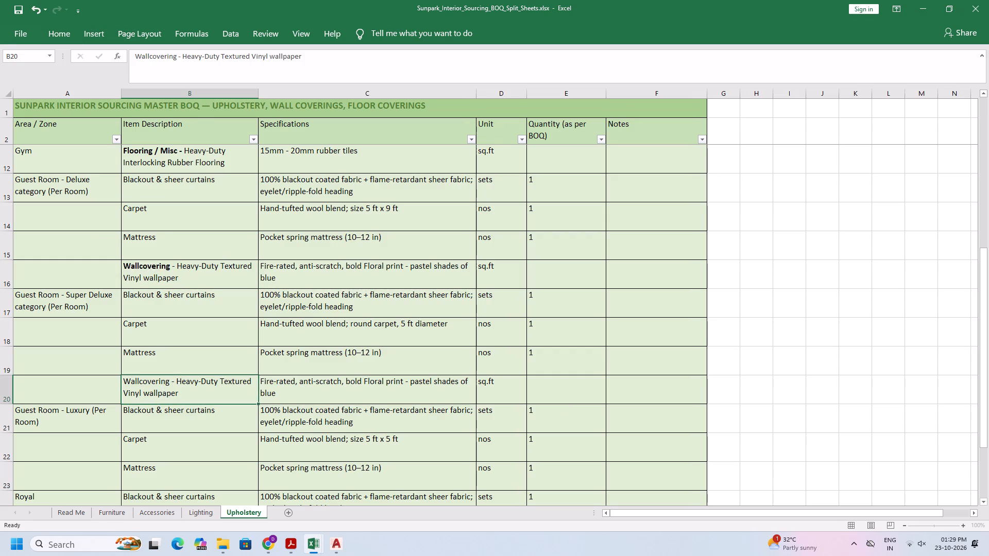
double_click(170, 385)
drag(168, 386, 83, 364)
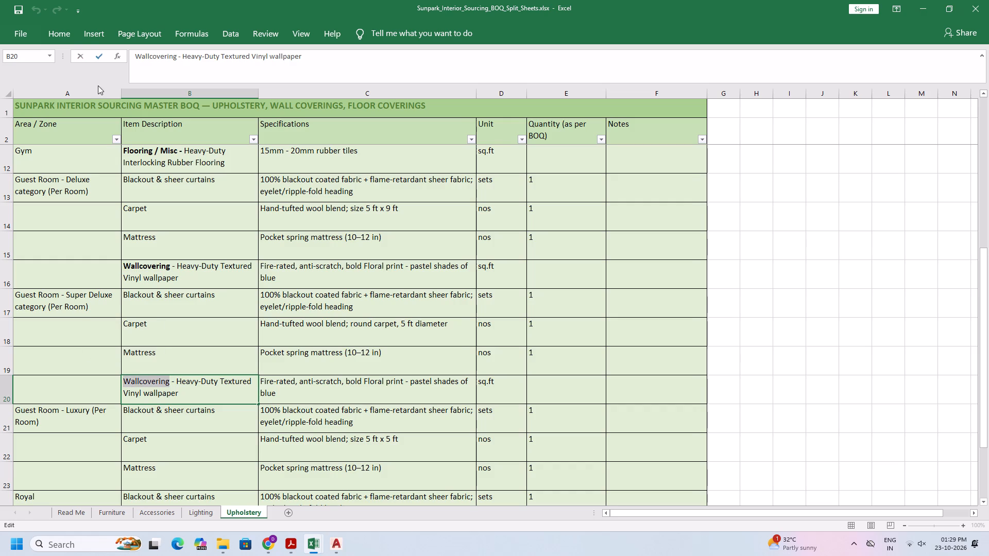
click(59, 27)
click(119, 82)
Split "Wallcovering" into "Wall covering" in the Super Deluxe and Deluxe guest room item descriptions.
double_click(143, 382)
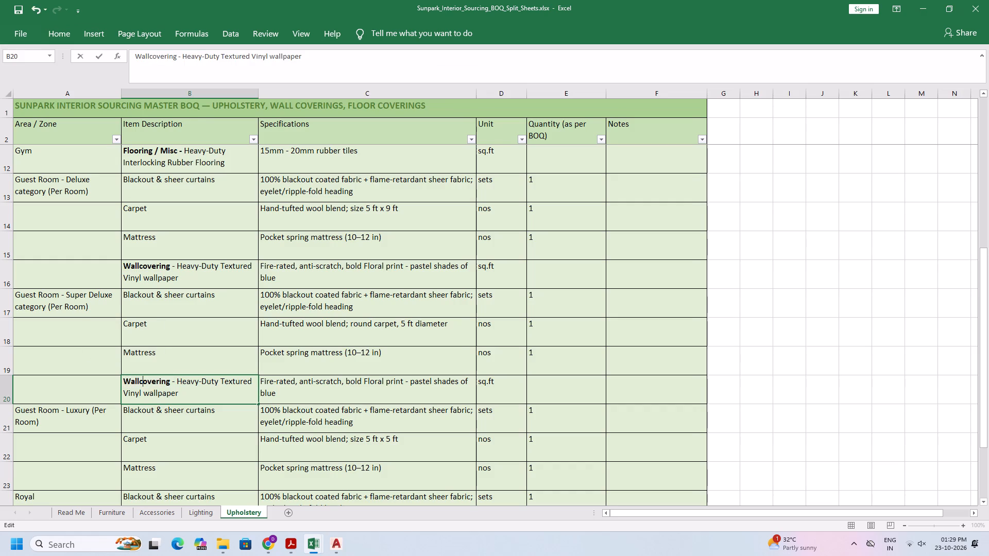
click(139, 383)
key(space)
double_click(142, 267)
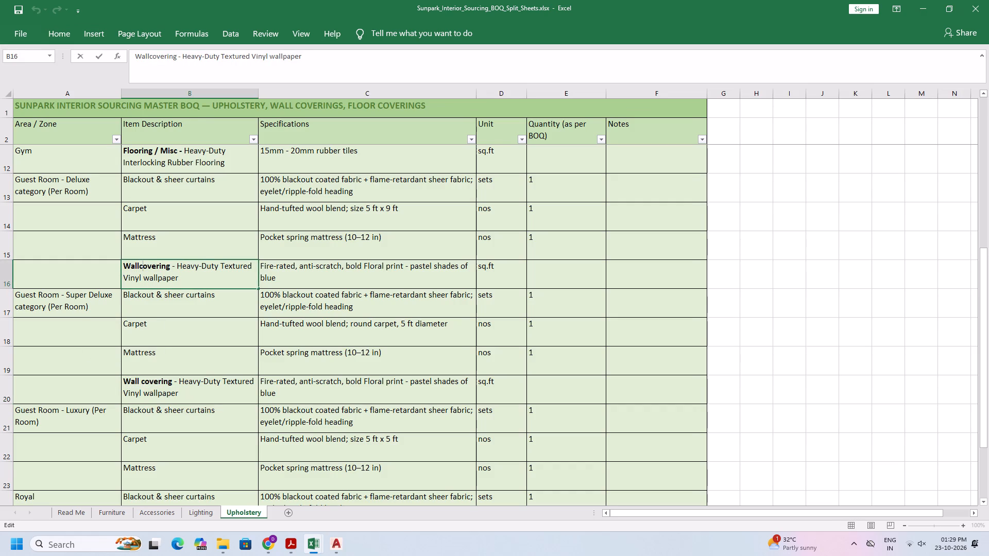
click(139, 265)
key(space)
Edit the Super Deluxe wall covering specification to read "Fire-rated, anti-scratch, bold nature print - pastel shades of green".
click(311, 392)
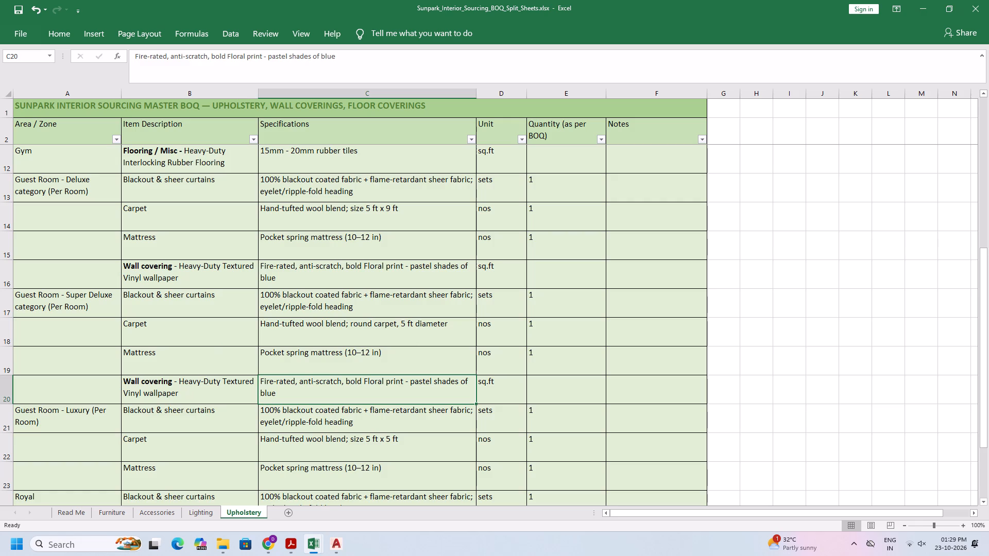
click(367, 382)
click(365, 388)
triple_click(366, 381)
drag(364, 383, 455, 415)
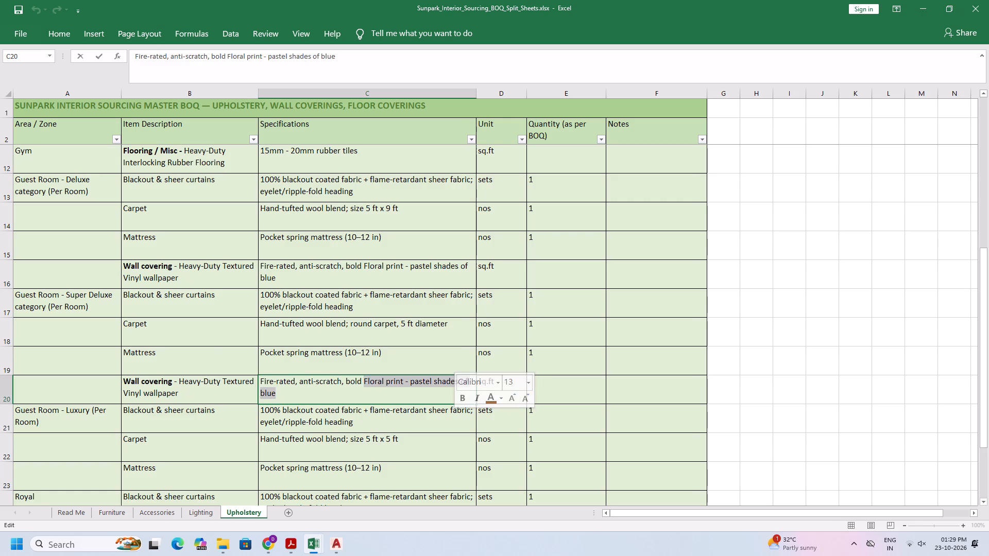
key(BackSpace)
text(nature)
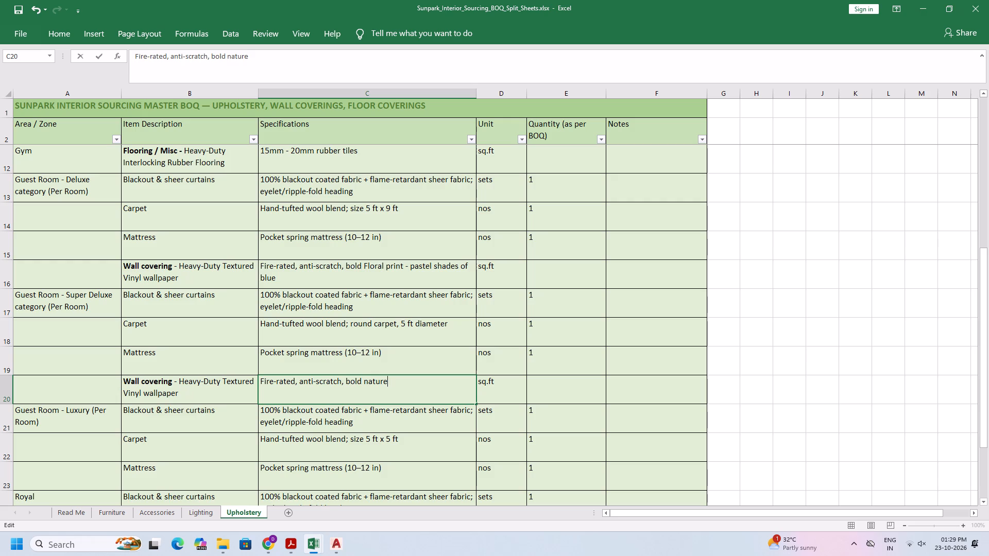
key(space)
text(print - pastel)
key(space)
text(shades of green)
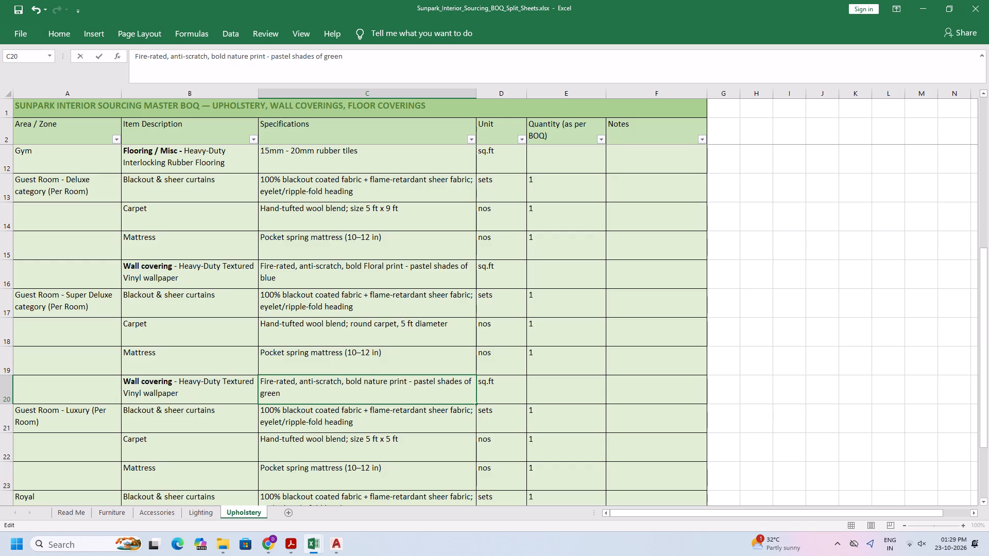
click(56, 419)
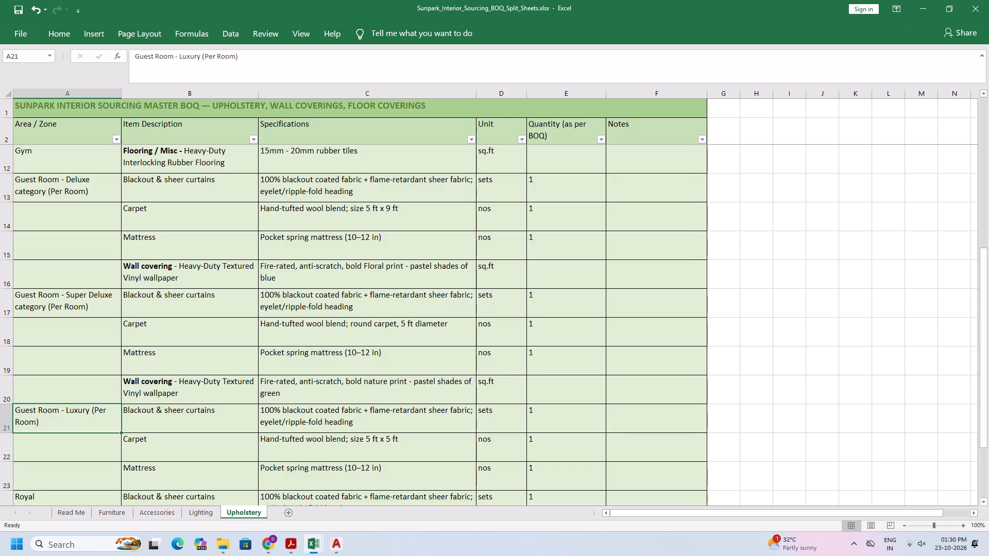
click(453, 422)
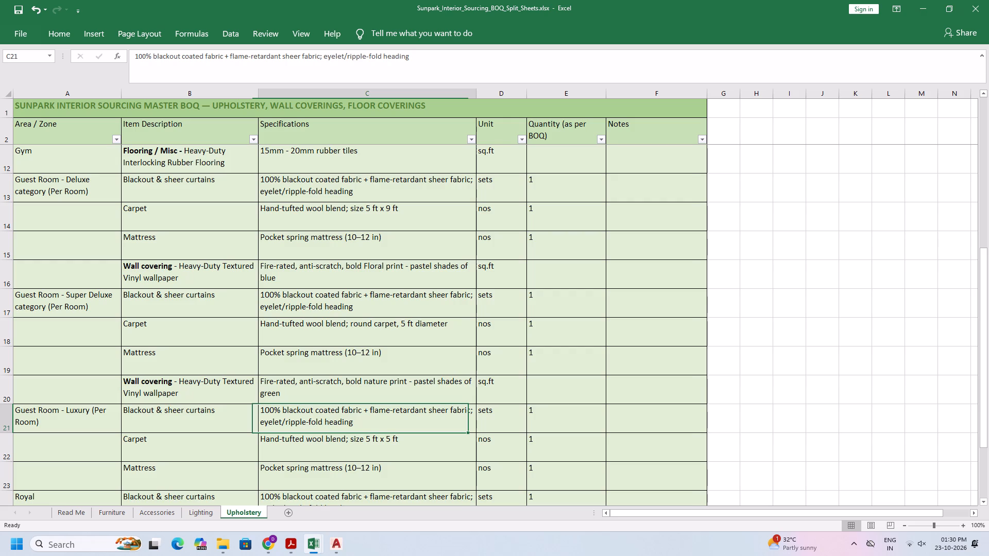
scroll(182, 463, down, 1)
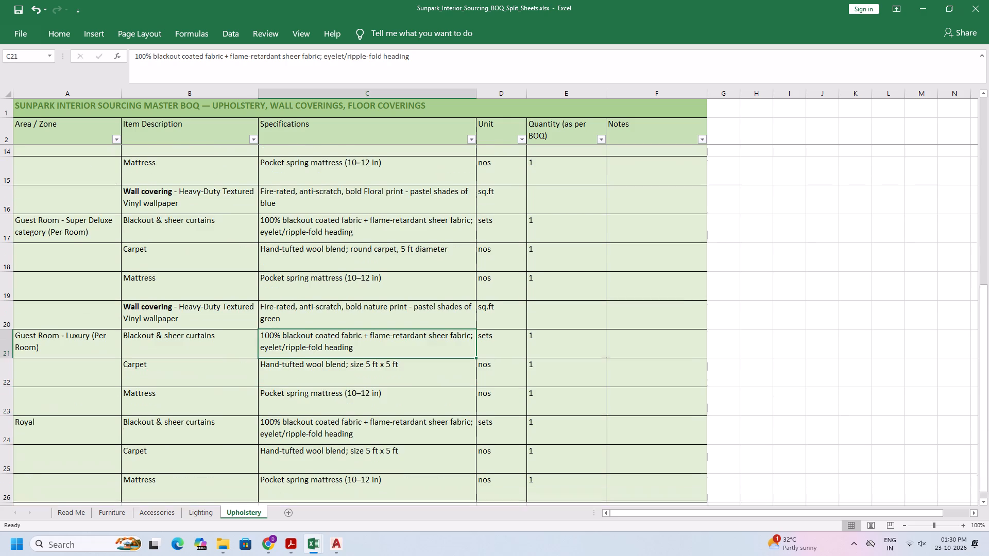